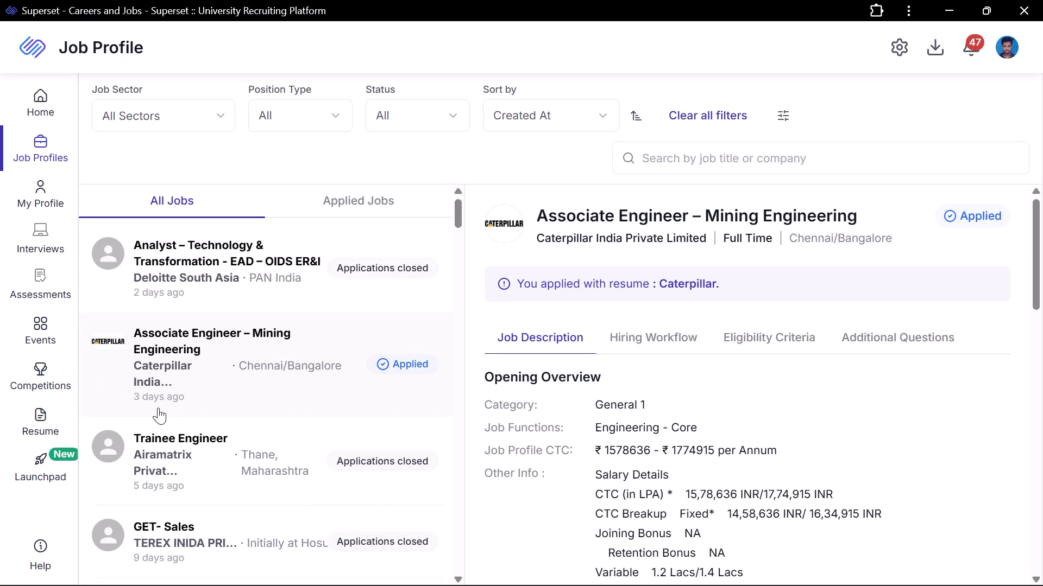
Open the Analyst - Management Consulting job profile from Mercados Energy in the list of all jobs.
scroll(158, 407, "down", 7)
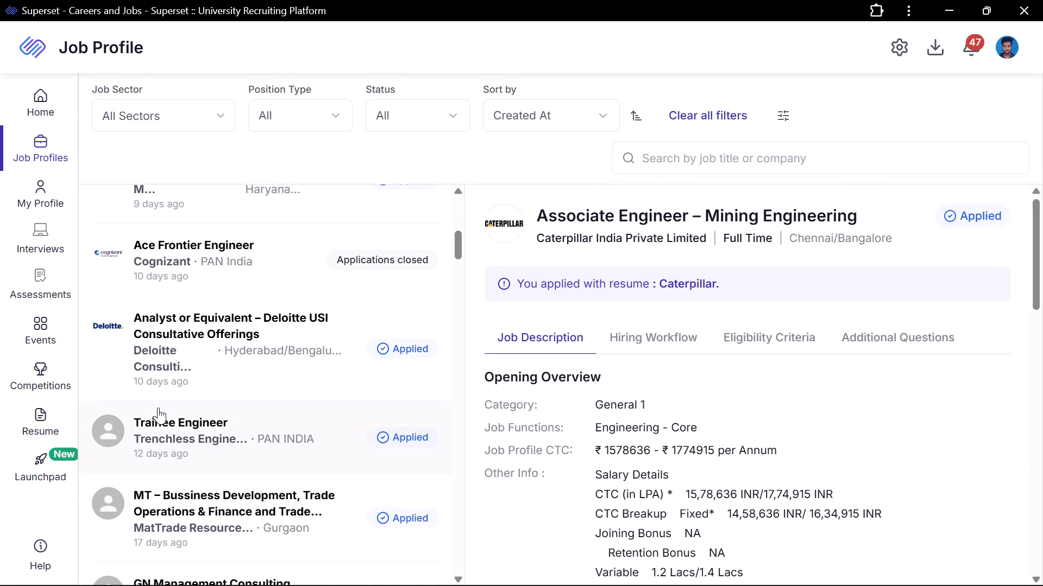
scroll(182, 240, "up", 1)
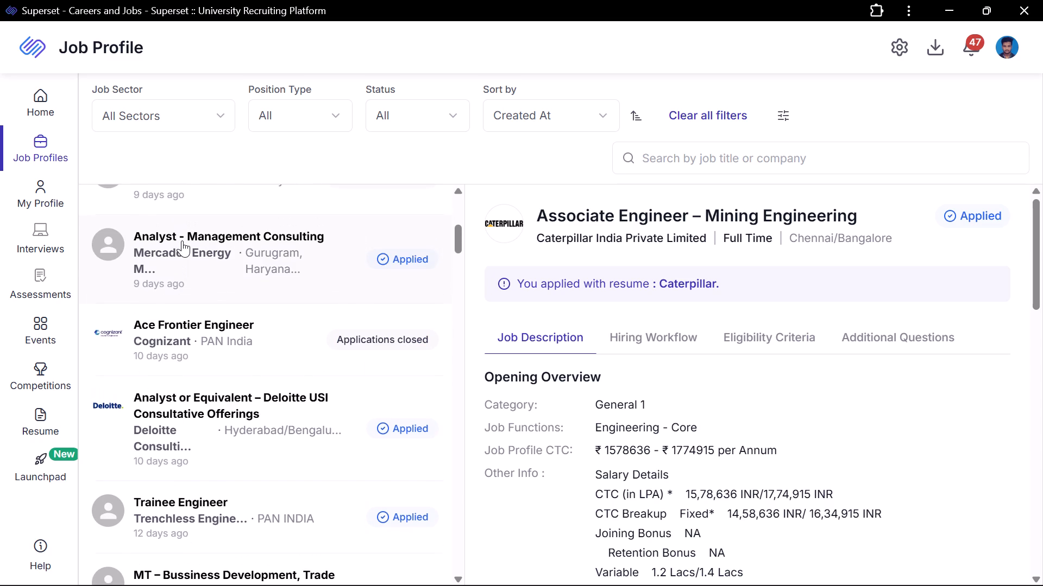
scroll(182, 240, "up", 1)
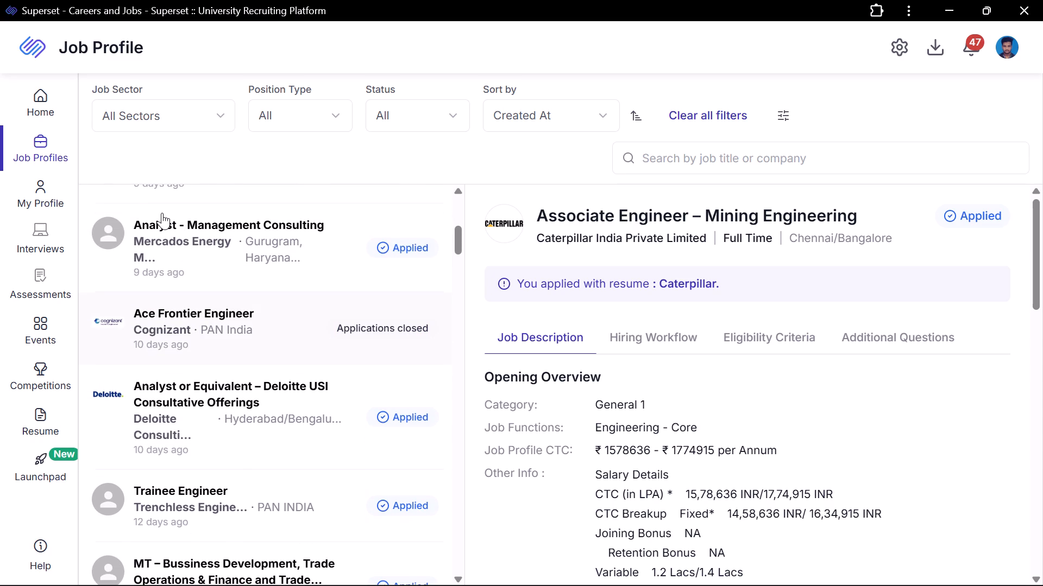
left_click(162, 213)
Download the attached Job Description PDF of the Mercados Energy Analyst - Management Consulting profile.
scroll(647, 418, "down", 5)
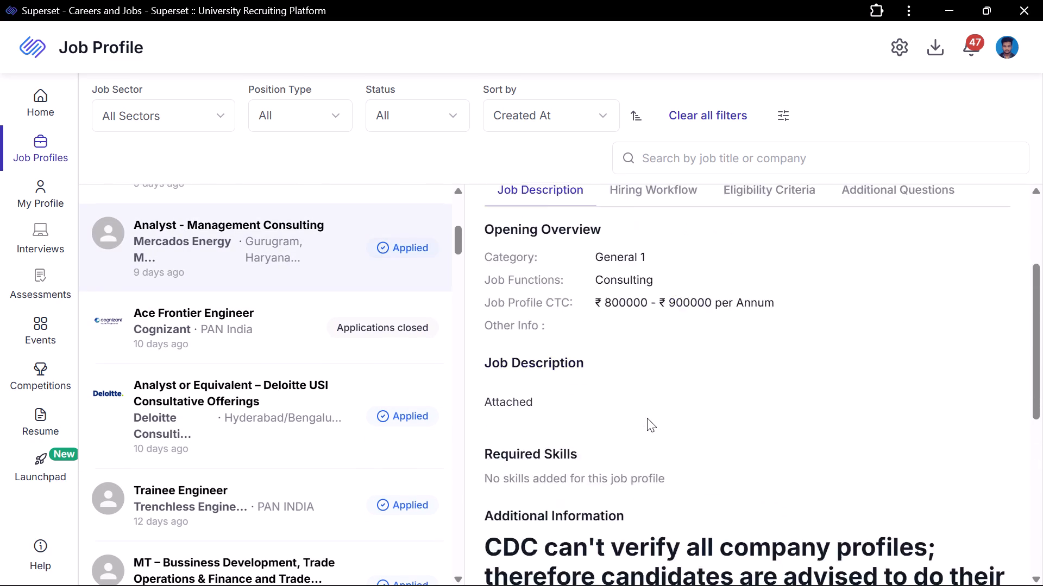
scroll(647, 418, "down", 3)
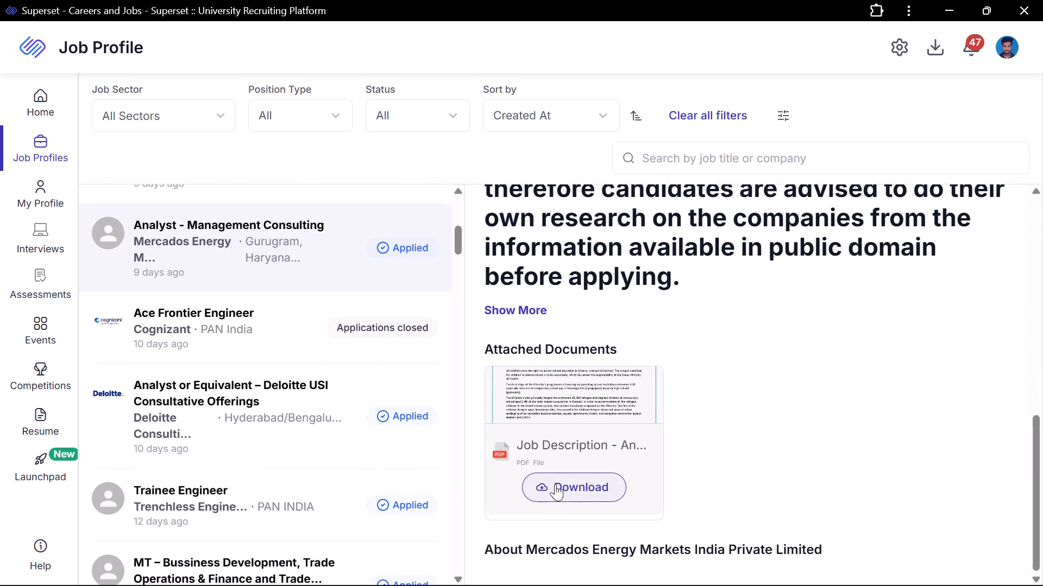
left_click(555, 484)
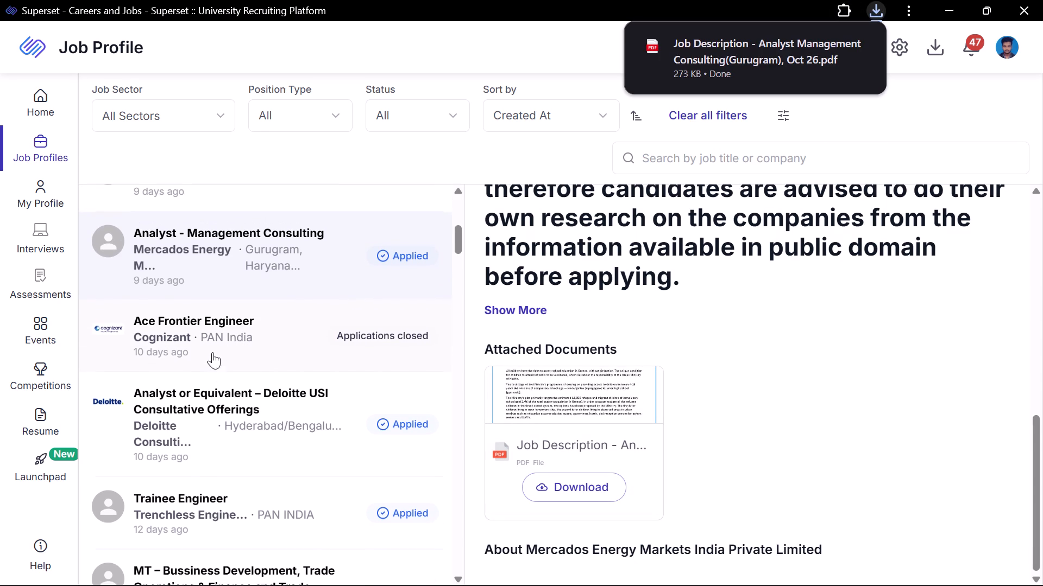
scroll(654, 319, "up", 4)
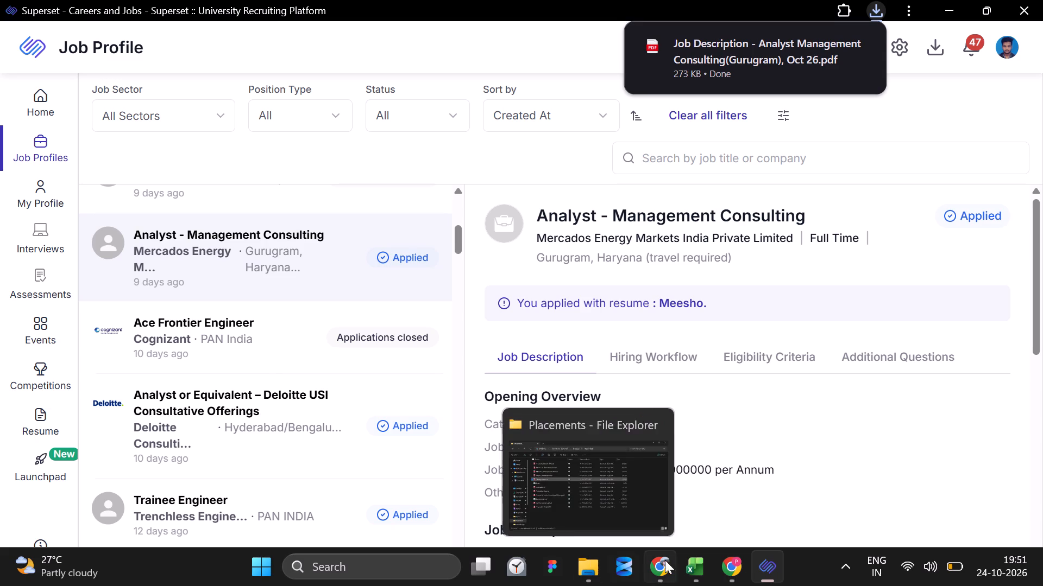
Switch to Excel and bring up the Book1 workbook that tracks the companies' job descriptions and applied resumes.
left_click(693, 565)
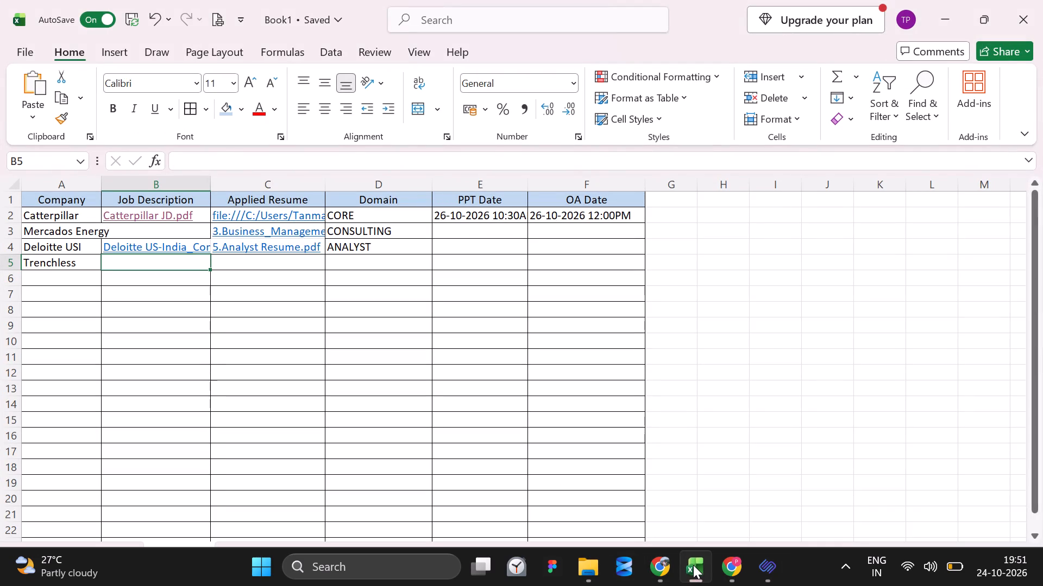
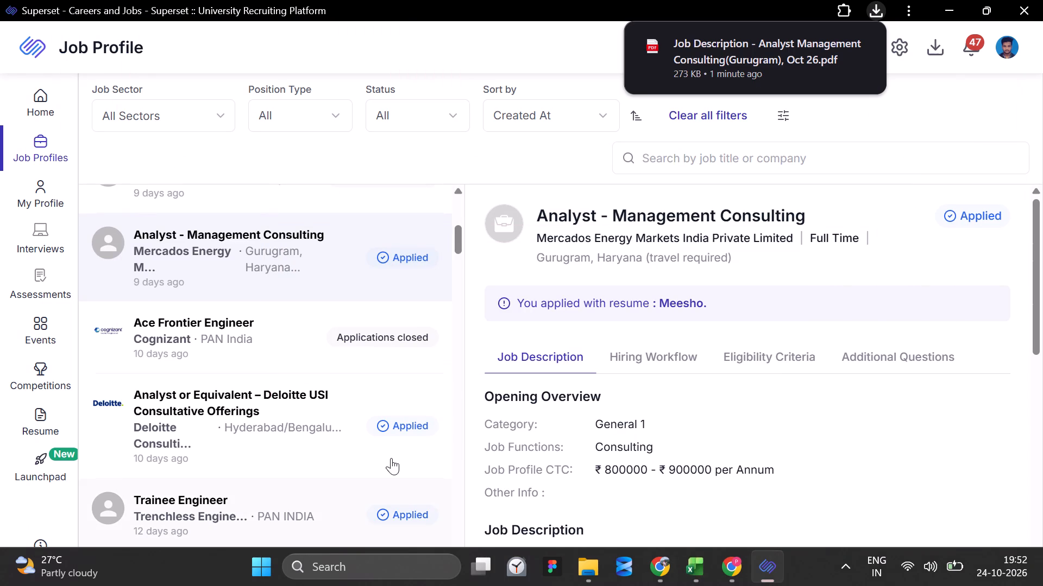
Open the Trainee Engineer job profile from Trenchless Engineering and download its attached document.
left_click(261, 501)
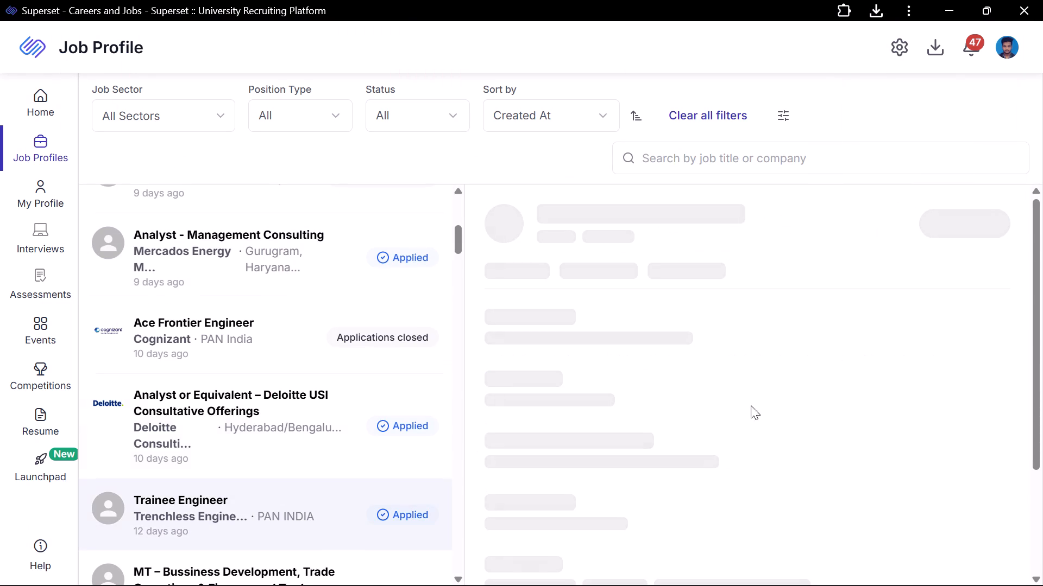
scroll(784, 444, "down", 11)
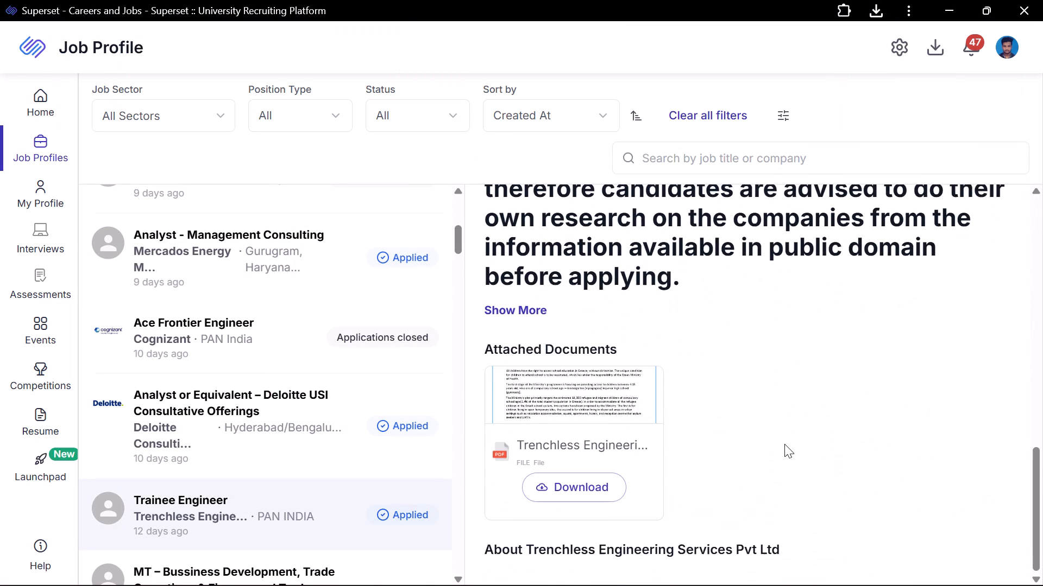
scroll(784, 444, "down", 1)
left_click(581, 487)
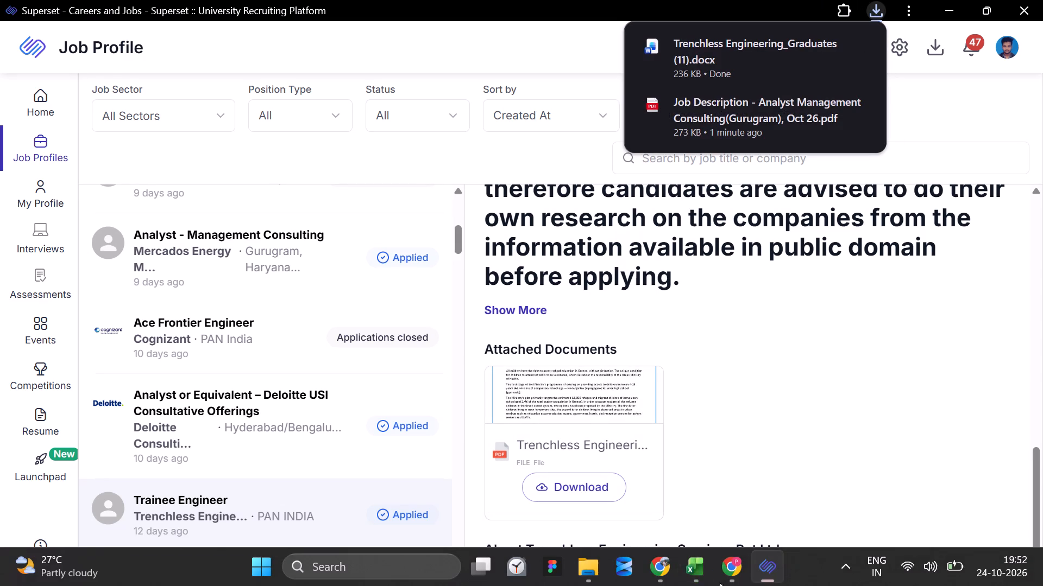
Switch to File Explorer and view the Trenchless Engineering_Graduates (11) document from the Downloads folder, closing it again.
left_click(587, 564)
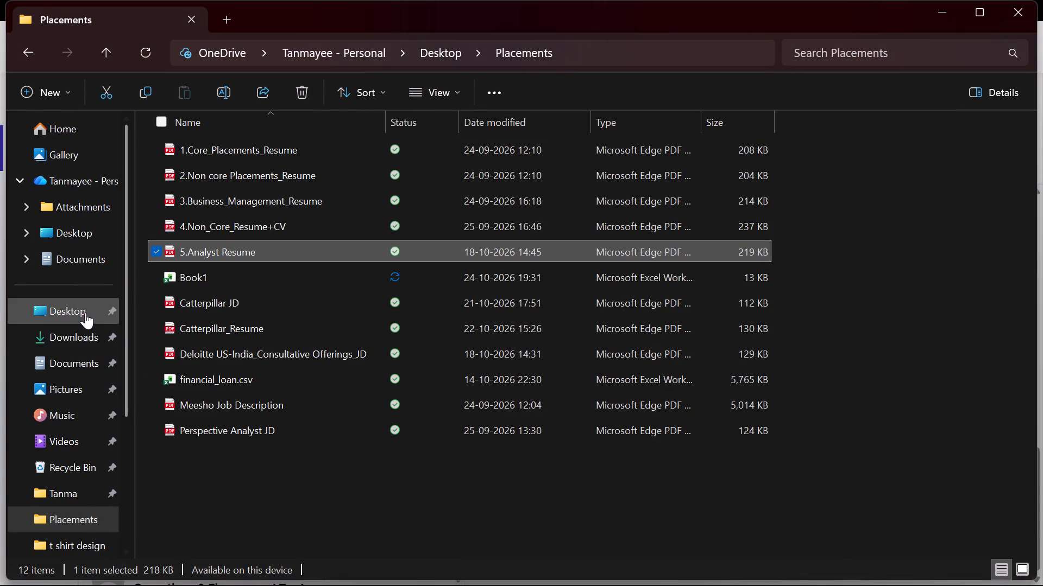
left_click(58, 340)
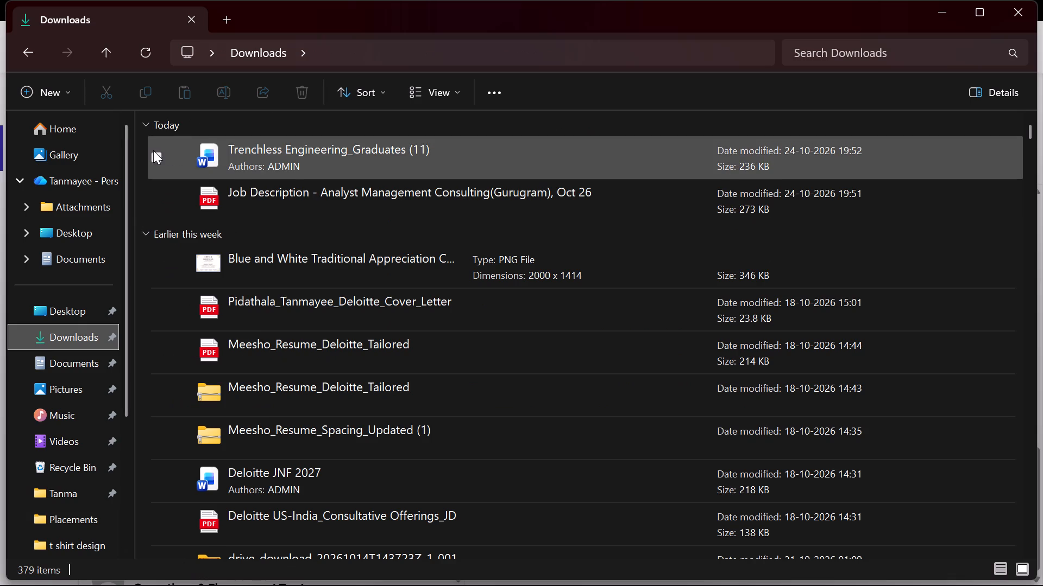
double_click(364, 150)
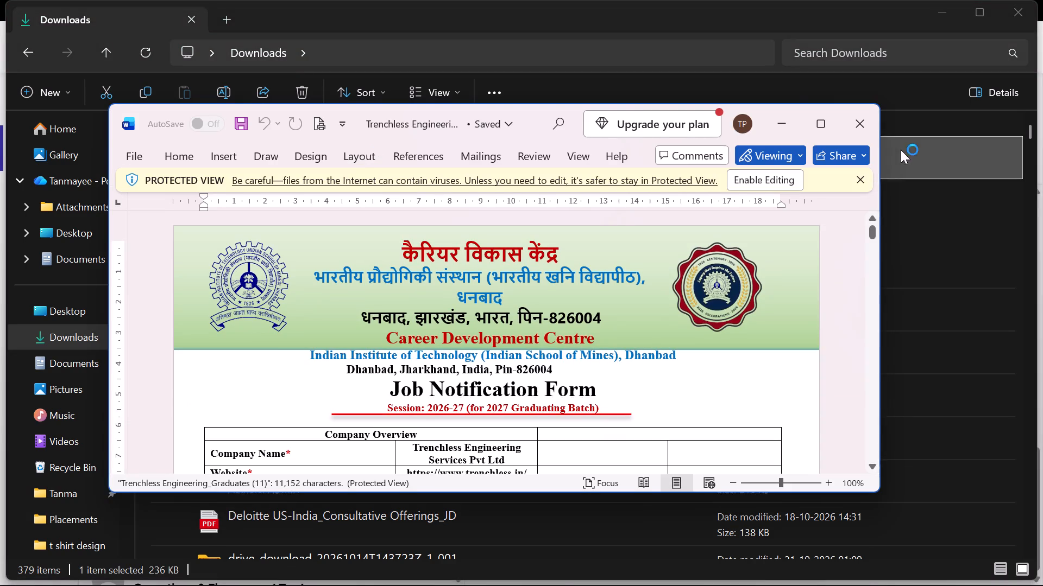
left_click(865, 121)
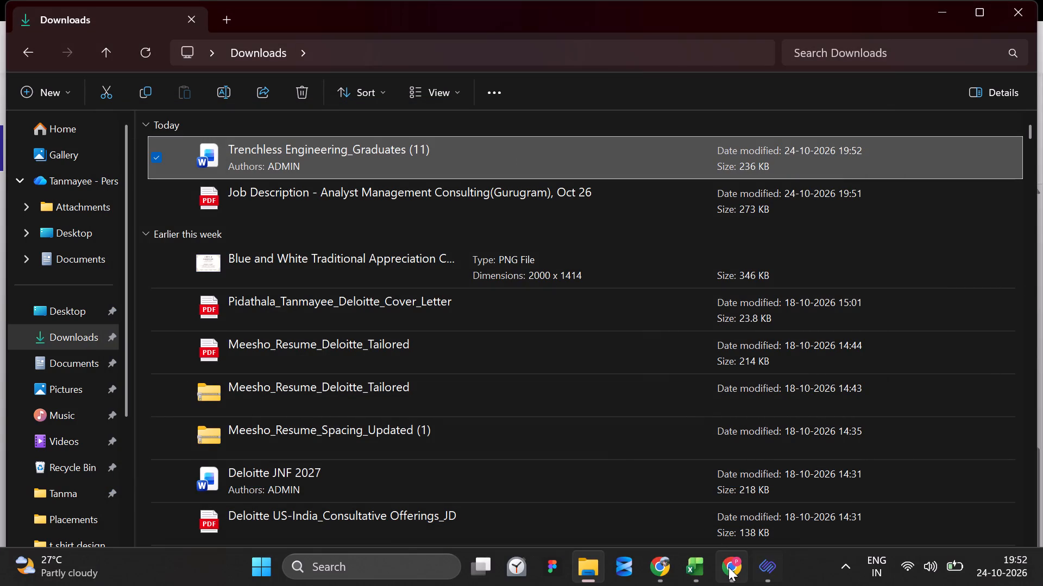
left_click(764, 572)
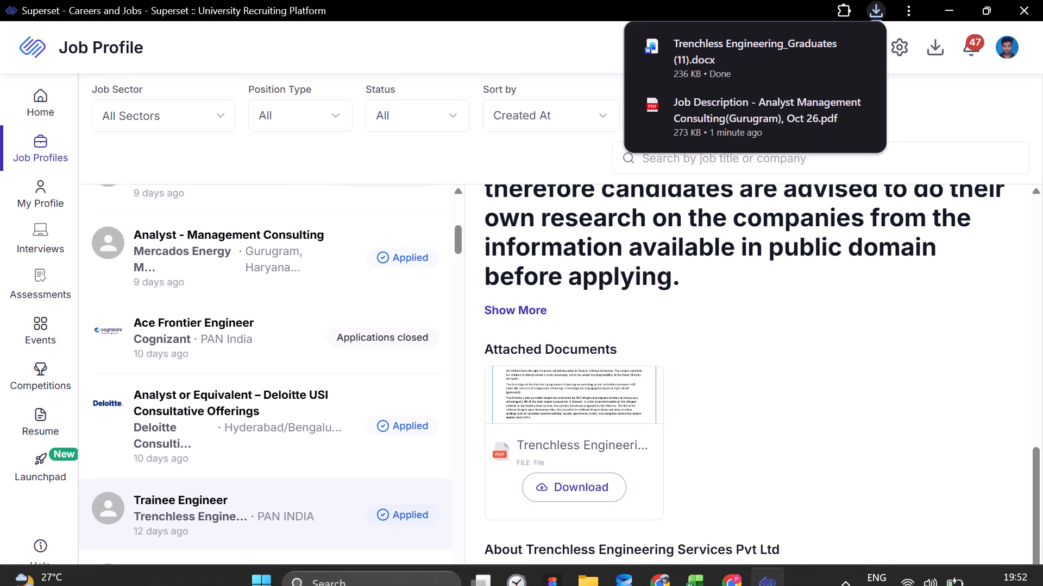
Reopen Trenchless Engineering_Graduates (11) from the Downloads folder and read through the Job Notification Form, including role, eligibility and declaration sections.
left_click(586, 568)
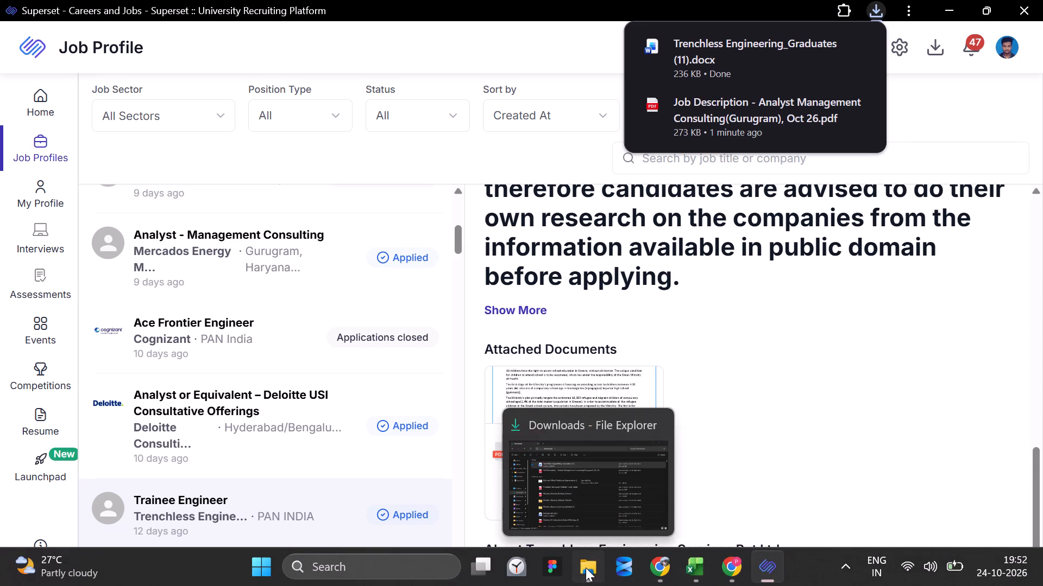
double_click(342, 141)
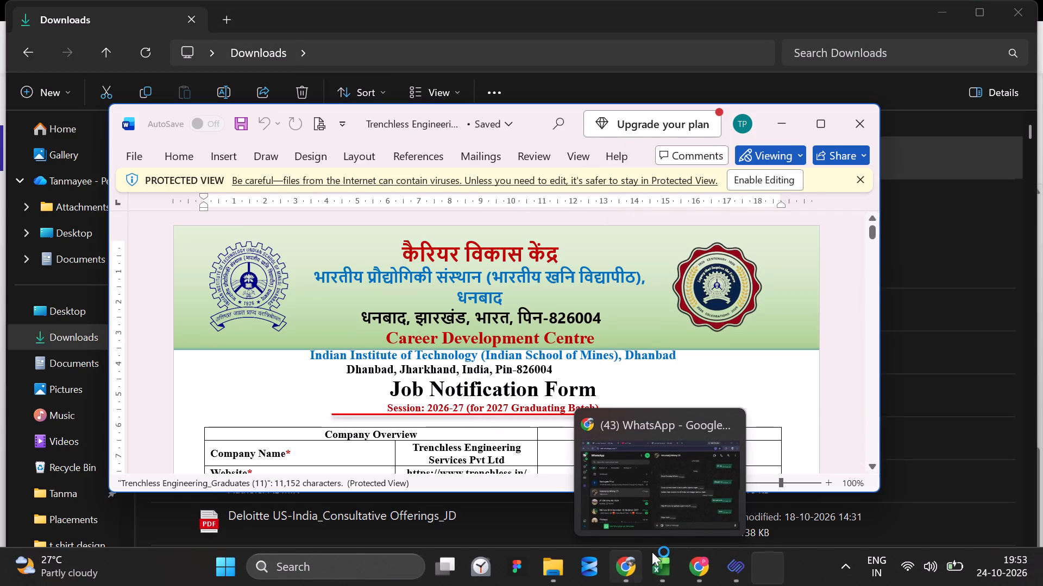
scroll(516, 387, "down", 10)
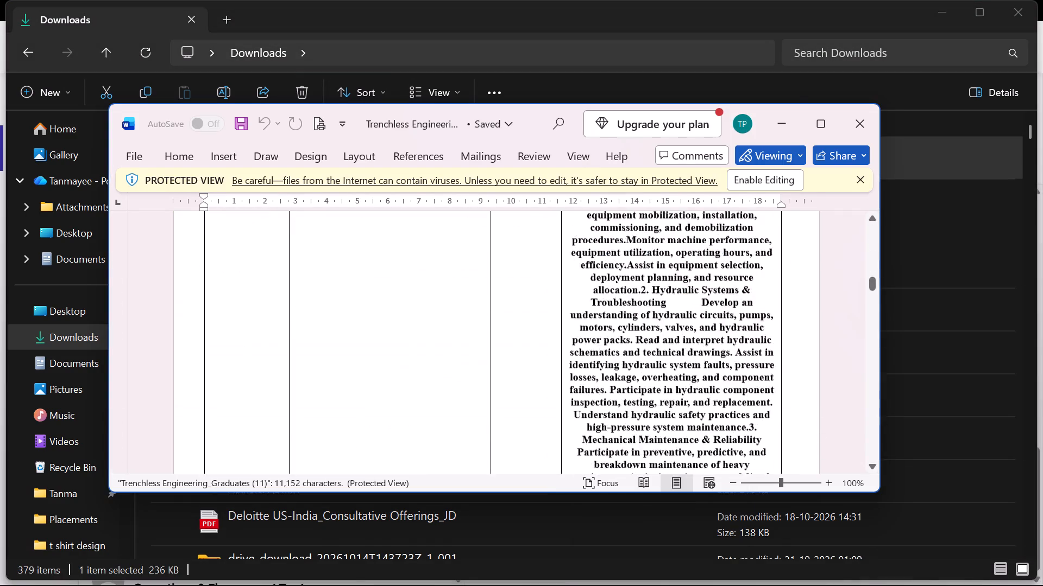
scroll(516, 387, "down", 12)
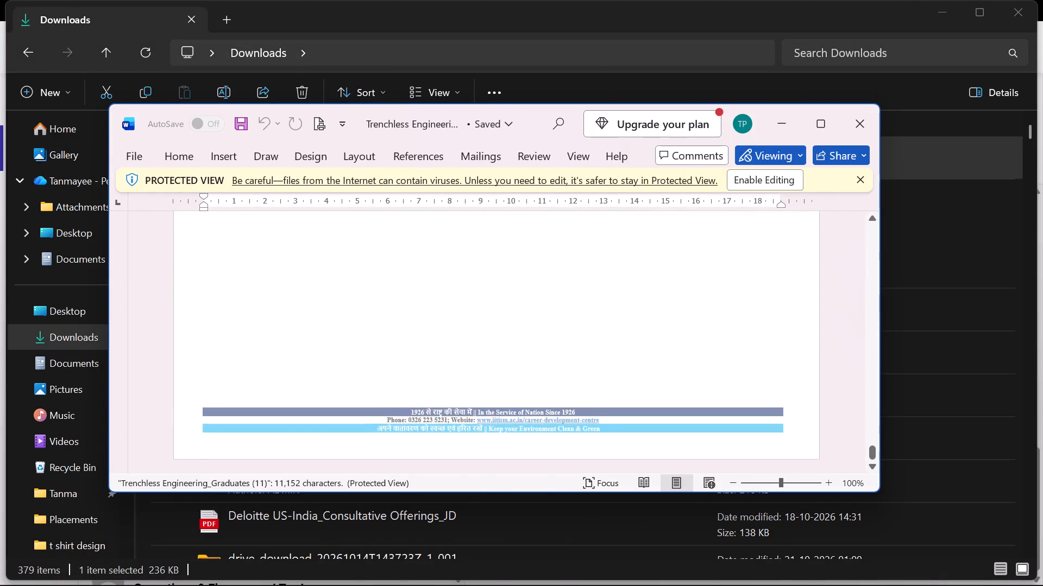
scroll(516, 387, "up", 9)
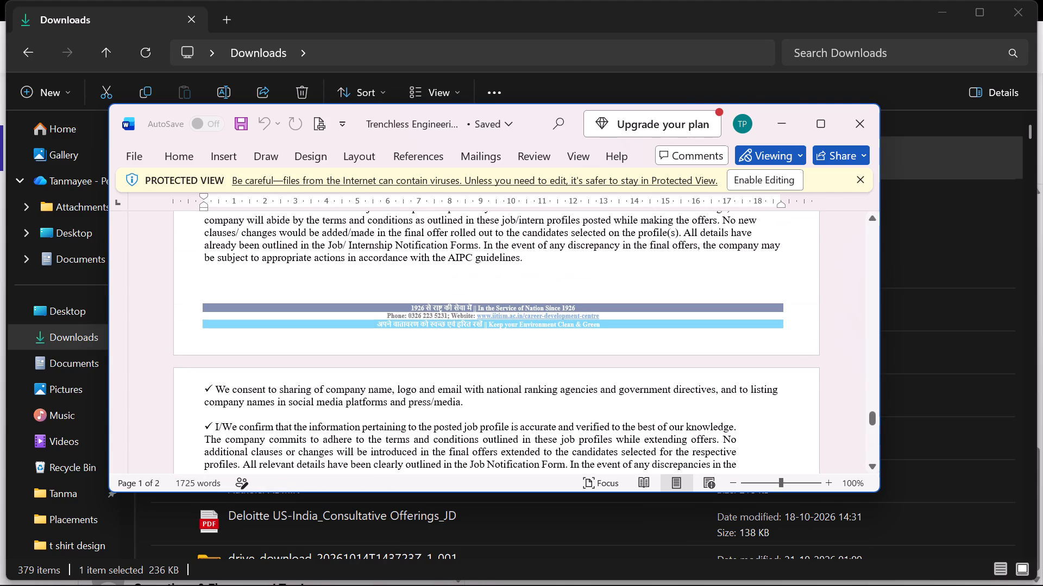
scroll(516, 387, "up", 13)
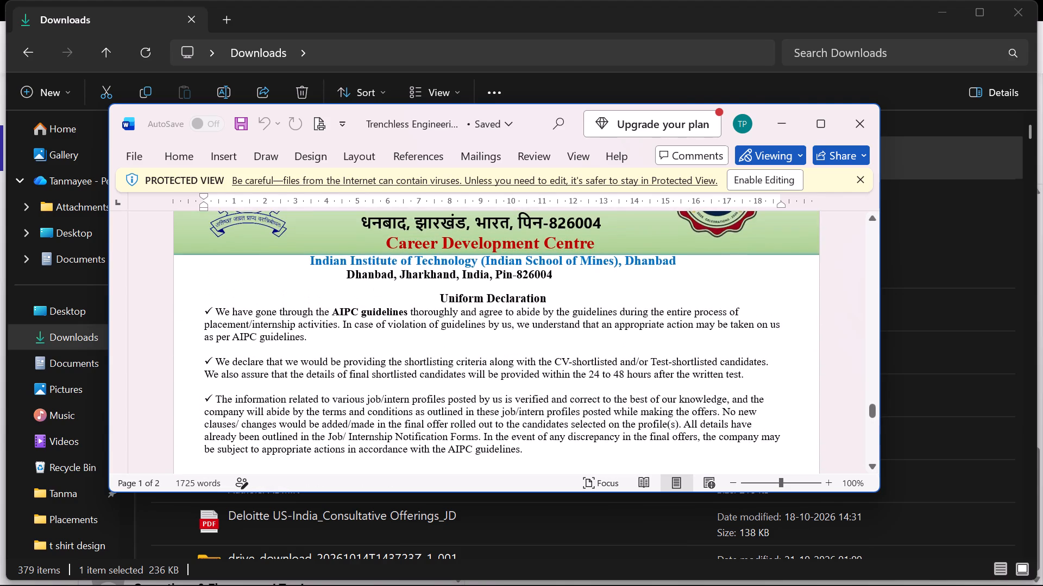
scroll(516, 387, "up", 8)
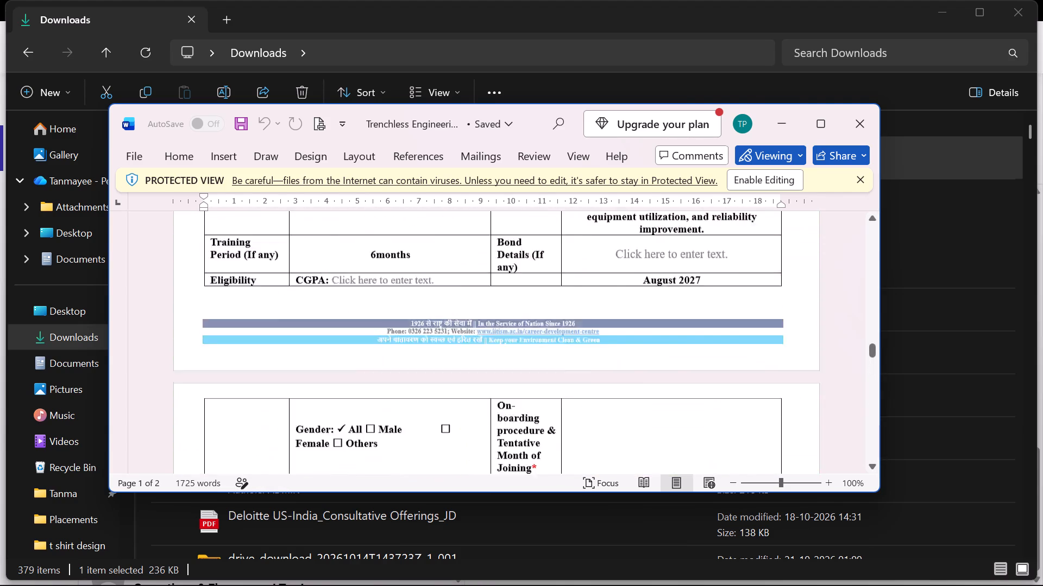
scroll(516, 387, "up", 1)
left_click(866, 125)
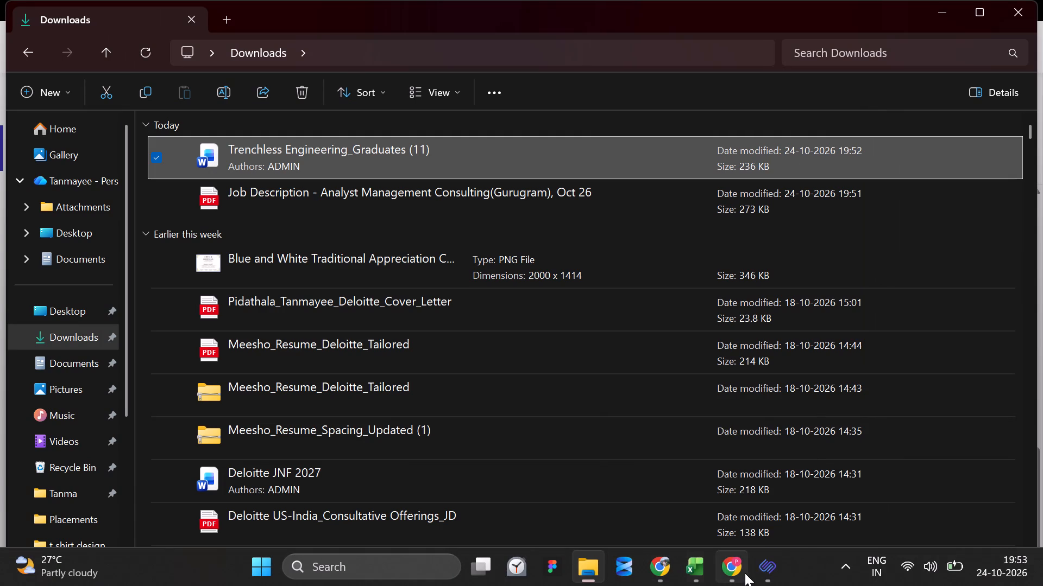
Switch back to Superset and review the Trainee Engineer profile's attached documents, additional information, job description and opening overview.
left_click(774, 574)
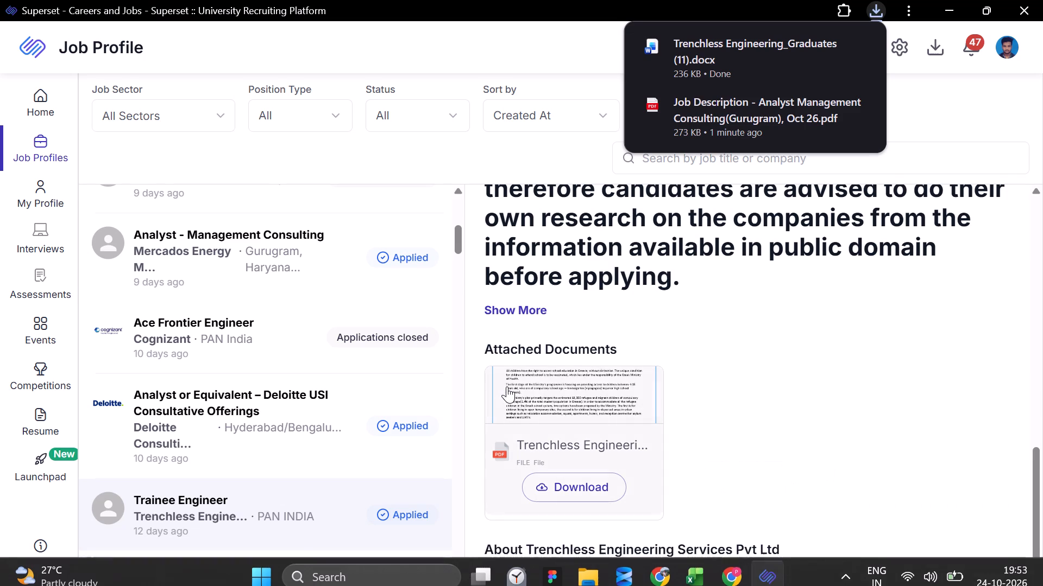
left_click(562, 399)
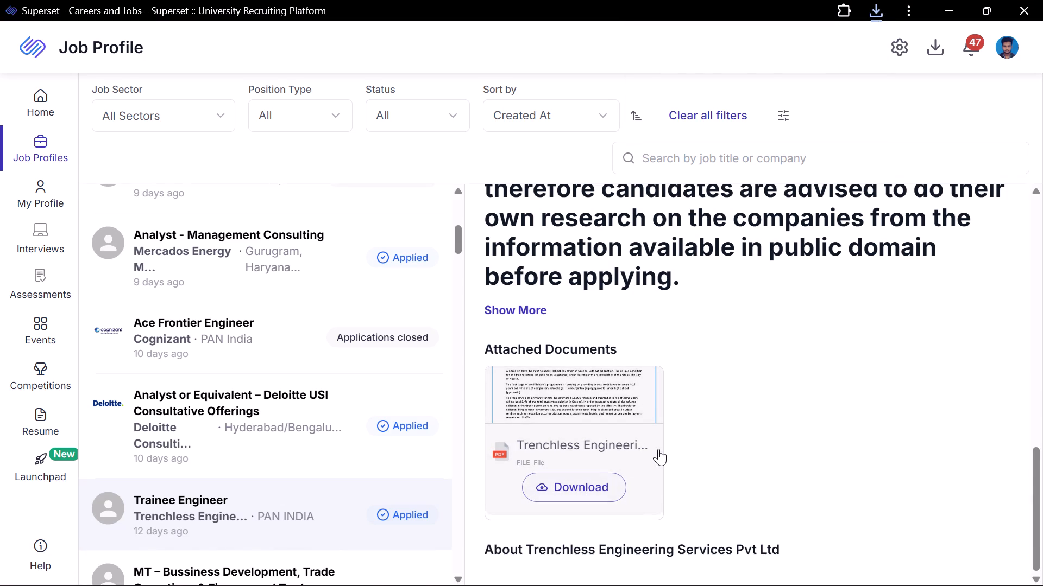
scroll(658, 449, "down", 4)
scroll(522, 307, "up", 1)
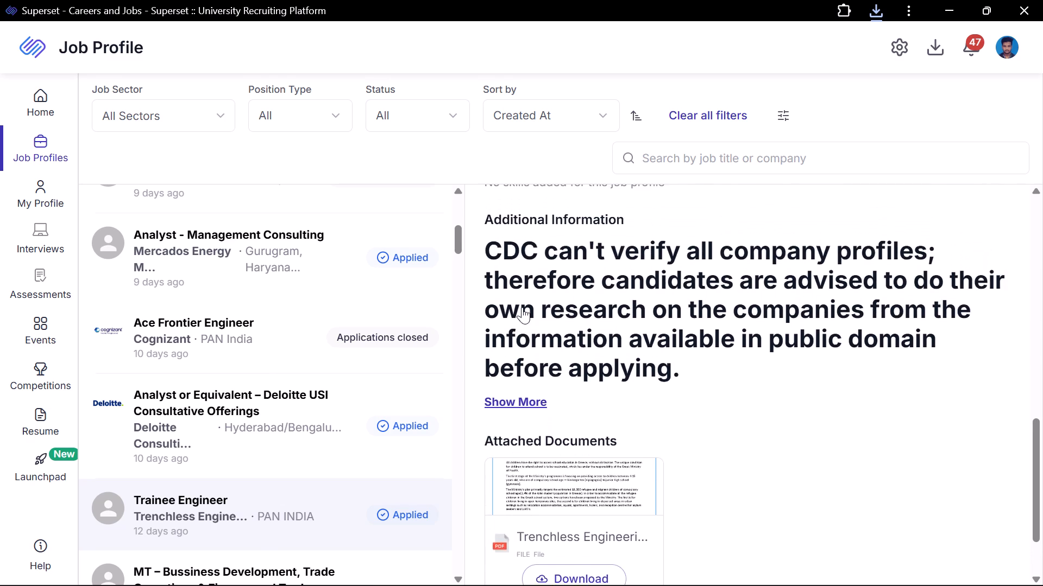
scroll(522, 307, "up", 3)
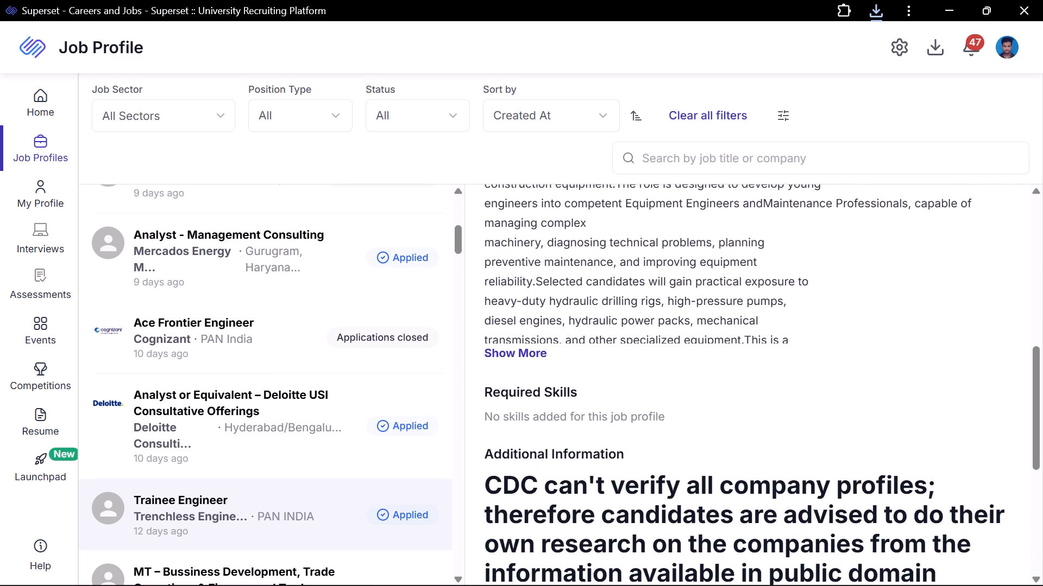
scroll(522, 307, "up", 2)
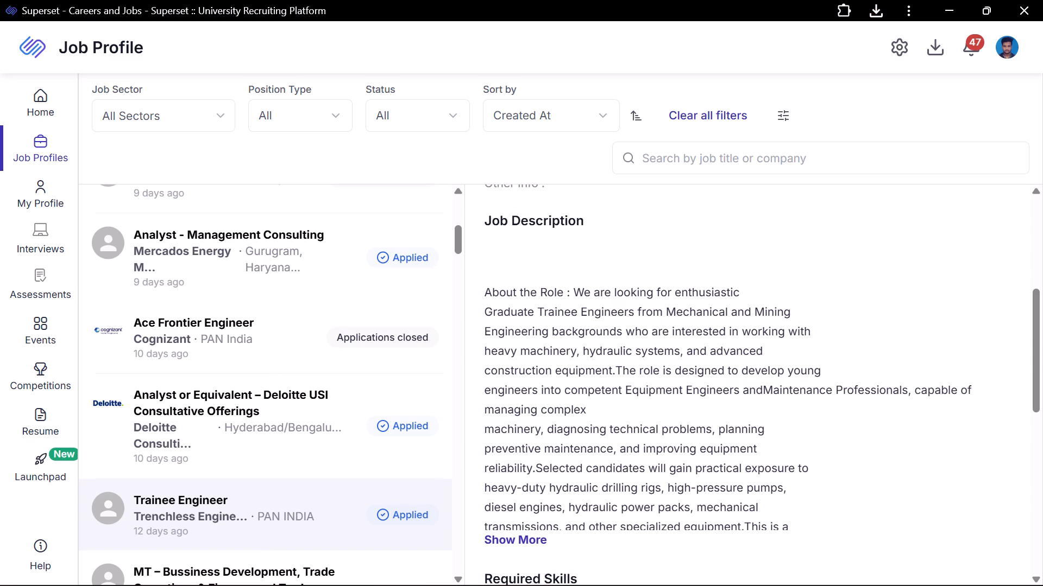
scroll(522, 307, "up", 6)
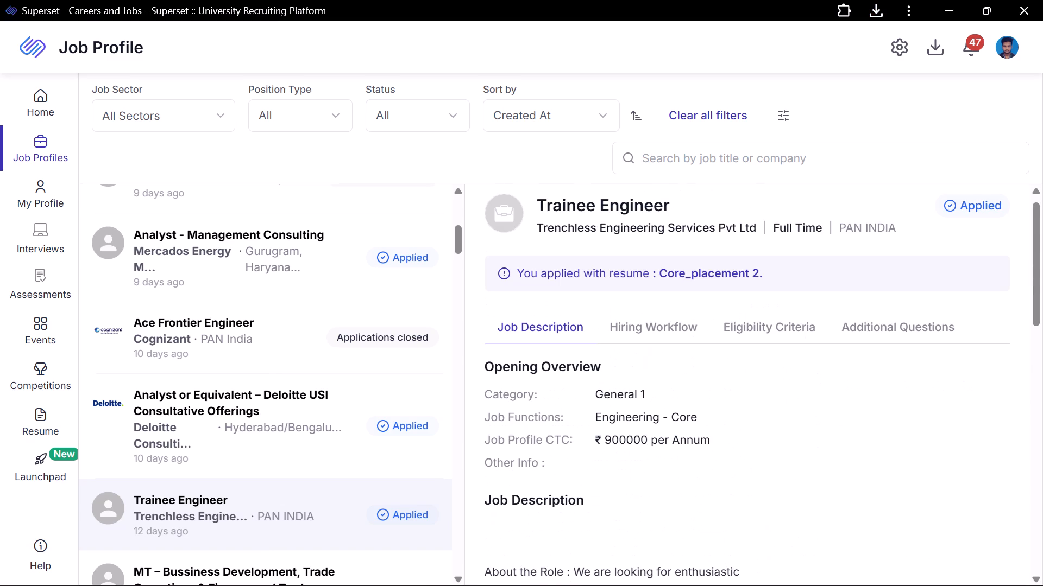
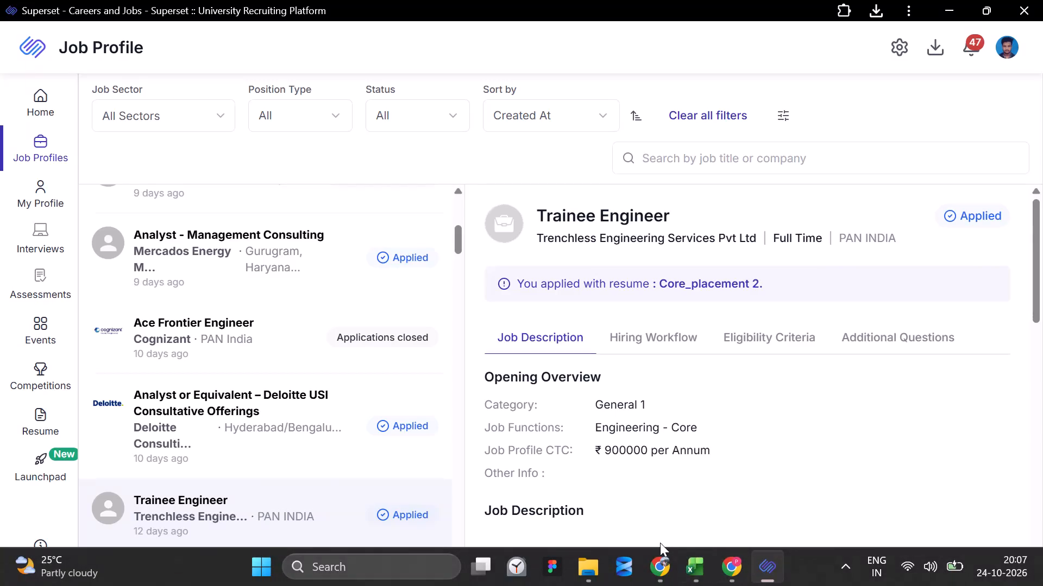
Switch to Excel and check the Company and Job Description entries in the Book1 placement tracker.
left_click(690, 563)
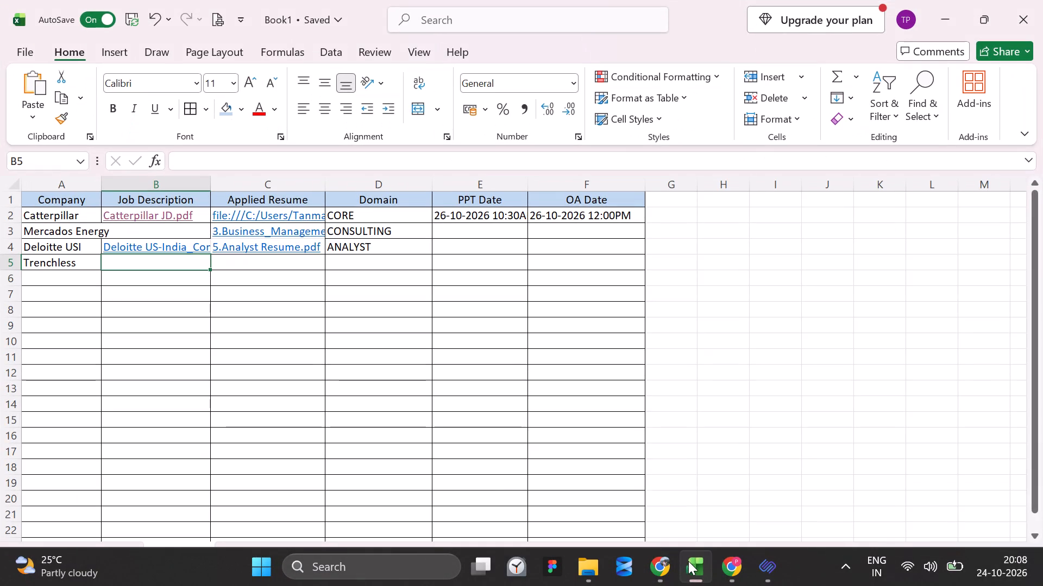
left_click(688, 561)
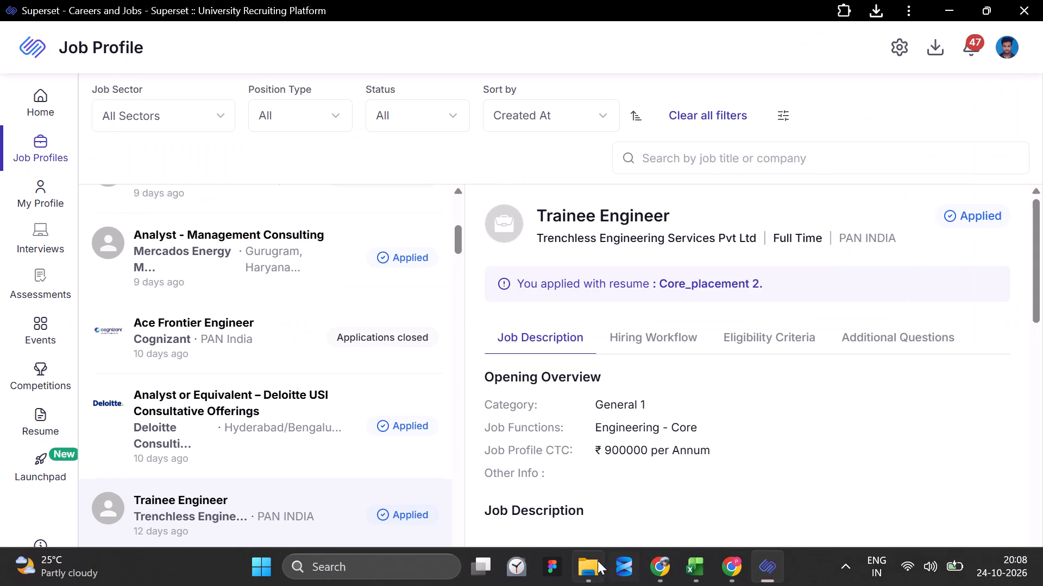
Switch to File Explorer, view the Analyst Management Consulting(Gurugram) job description PDF in Downloads, and move that file into the Placements folder.
left_click(583, 562)
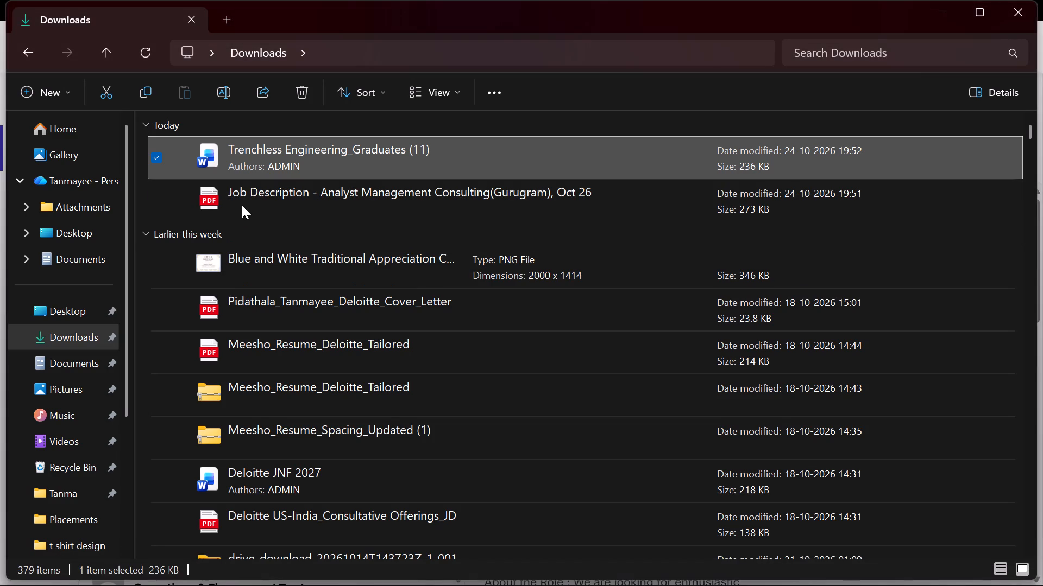
double_click(311, 203)
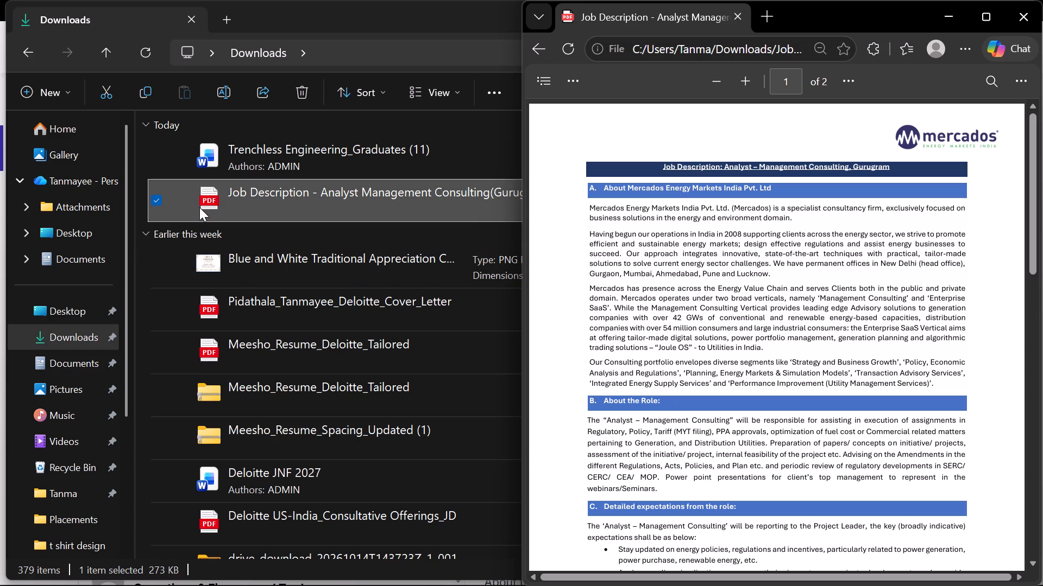
left_click_drag(199, 207, 42, 501)
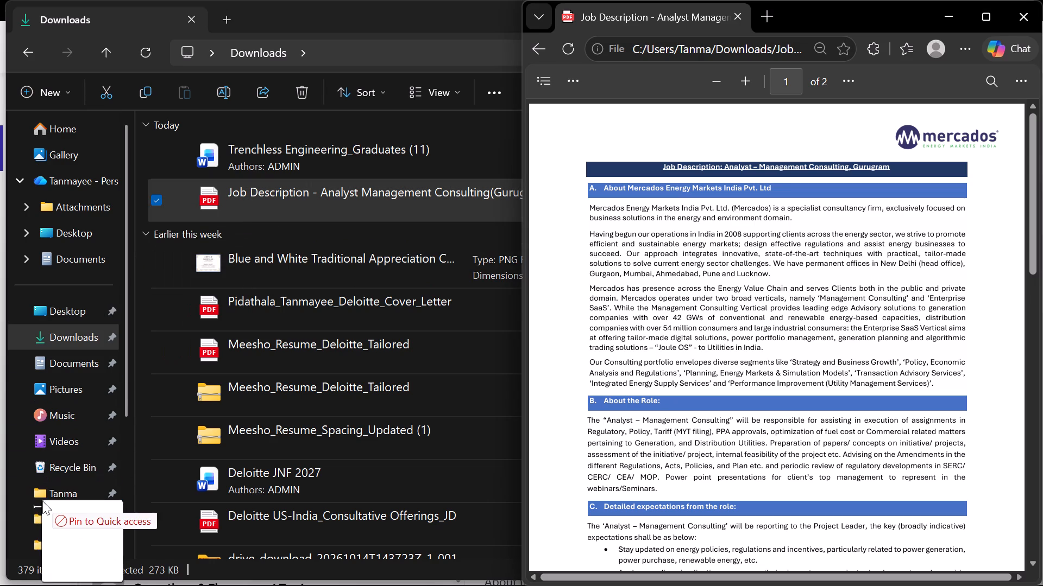
left_click_drag(42, 501, 56, 517)
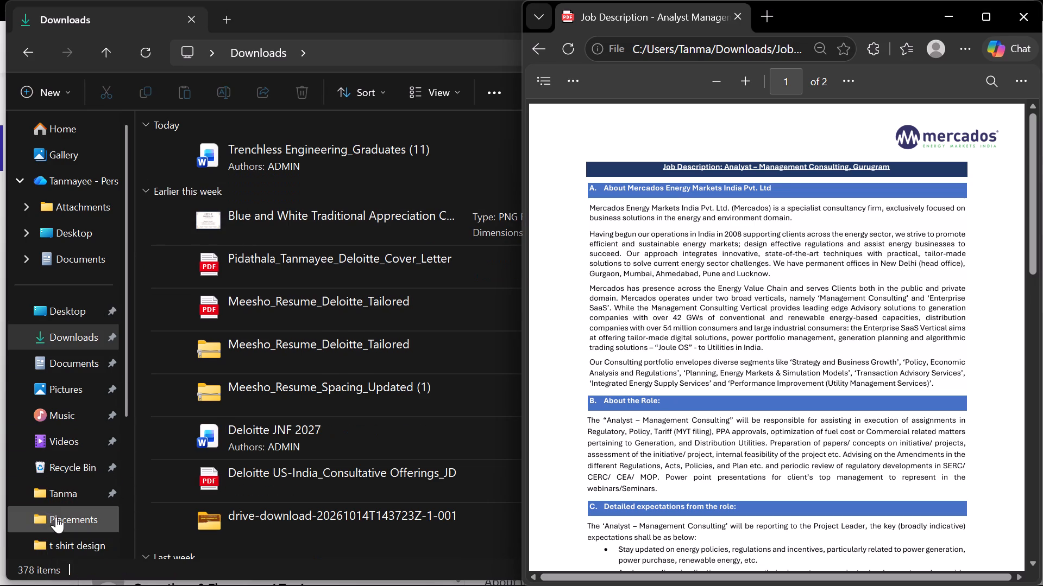
Open the Placements folder and rename the Analyst Management Consulting job description PDF as Mercados JD.
double_click(56, 517)
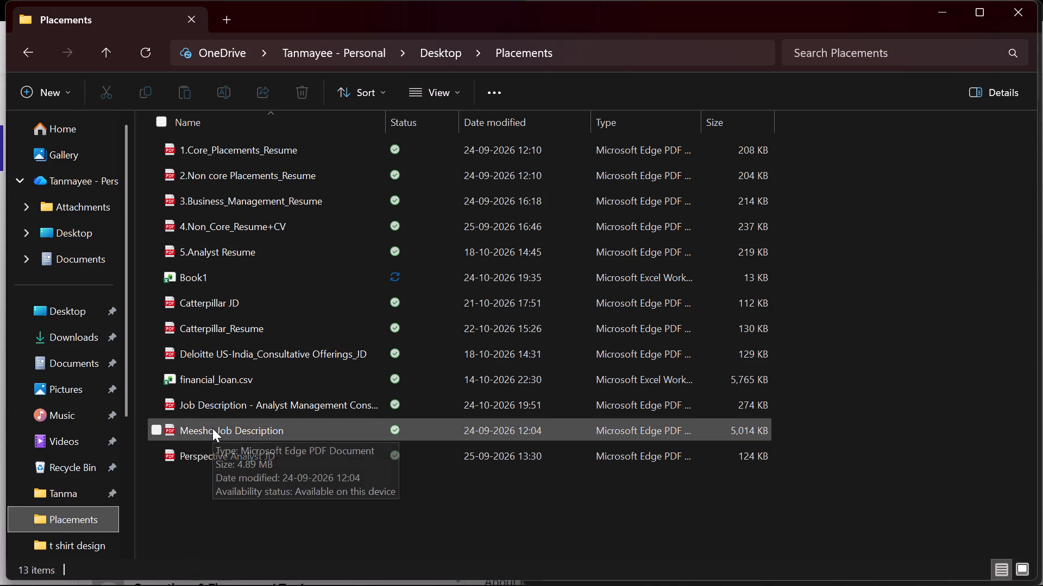
double_click(275, 403)
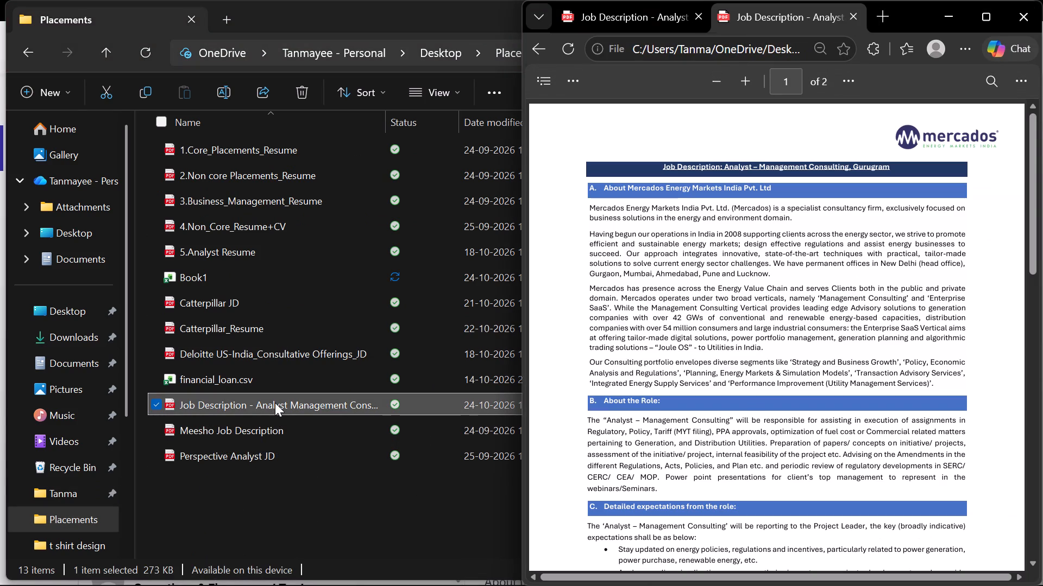
left_click(275, 403)
left_click(275, 403)
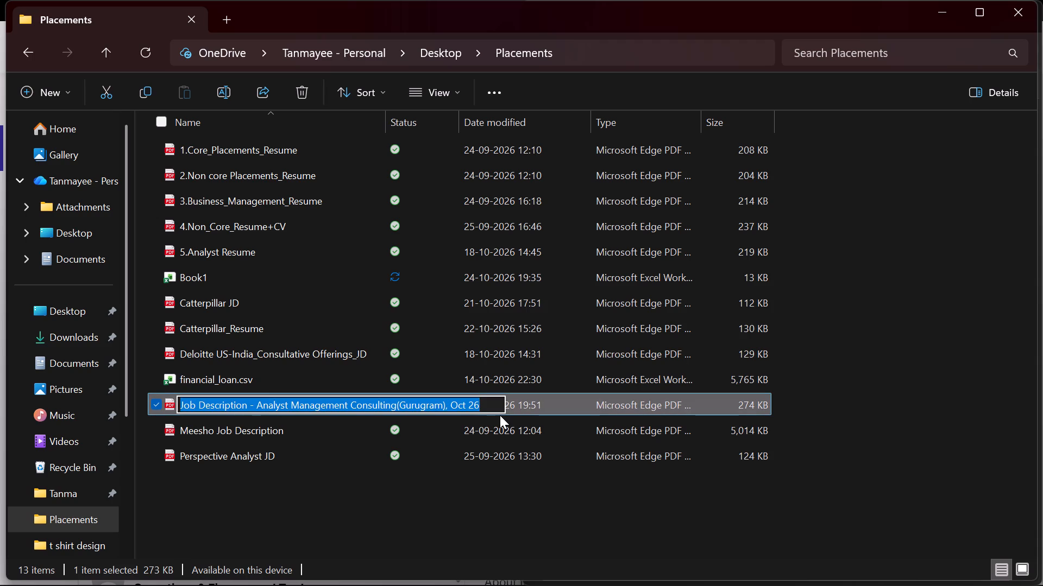
key("BackSpace")
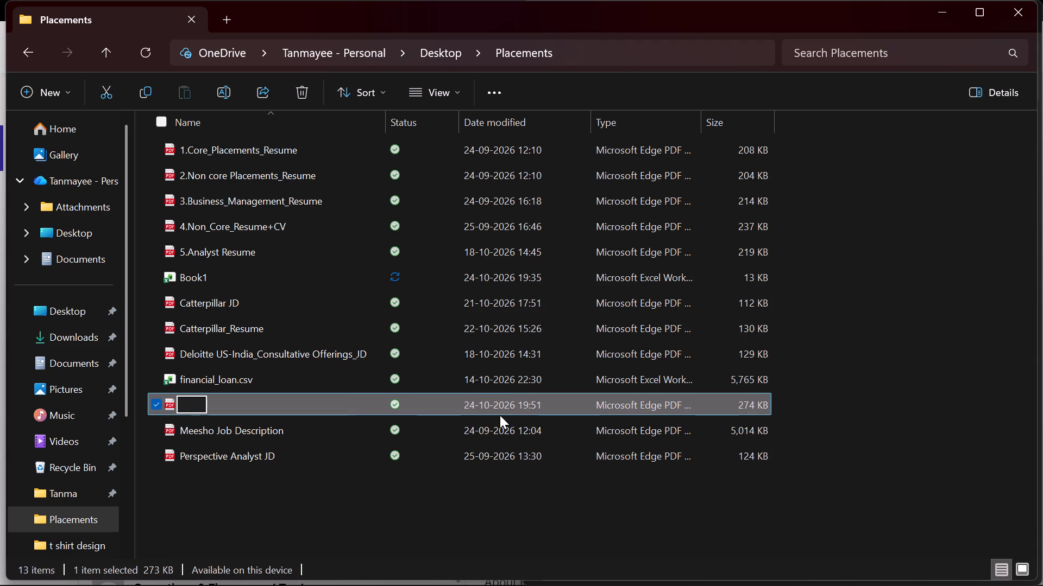
type("Mercados")
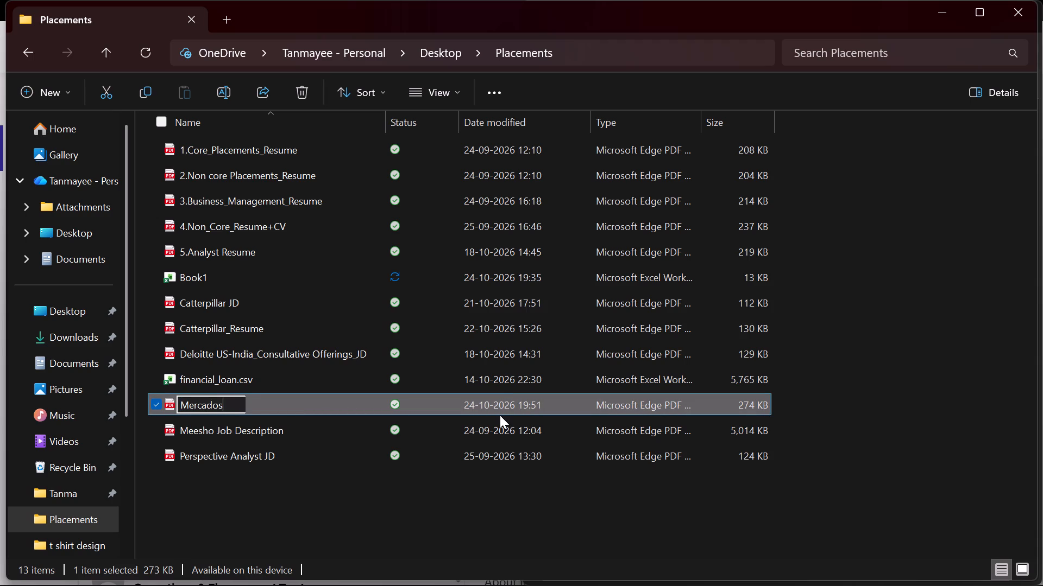
key("space")
type("JD")
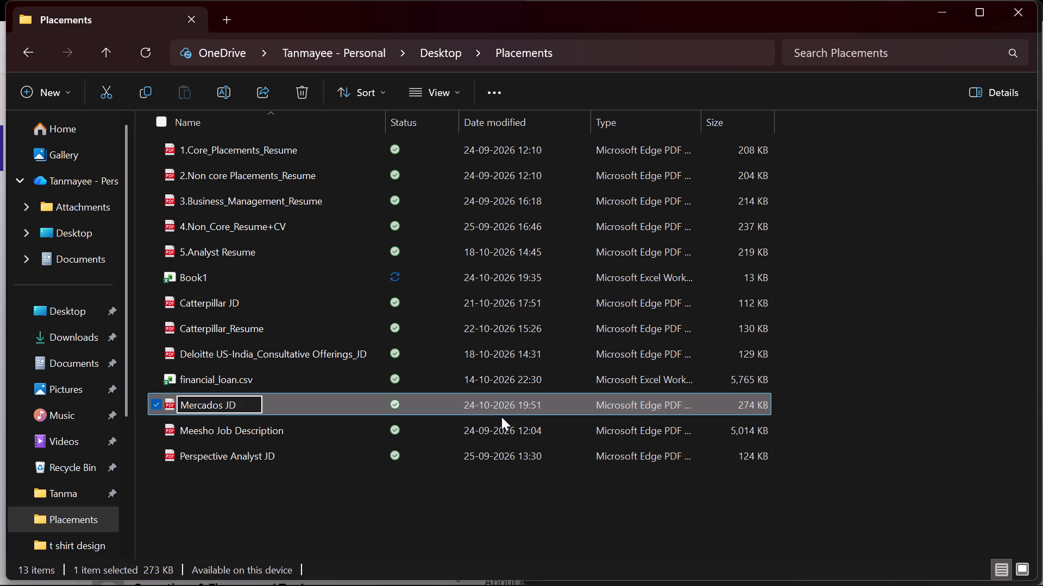
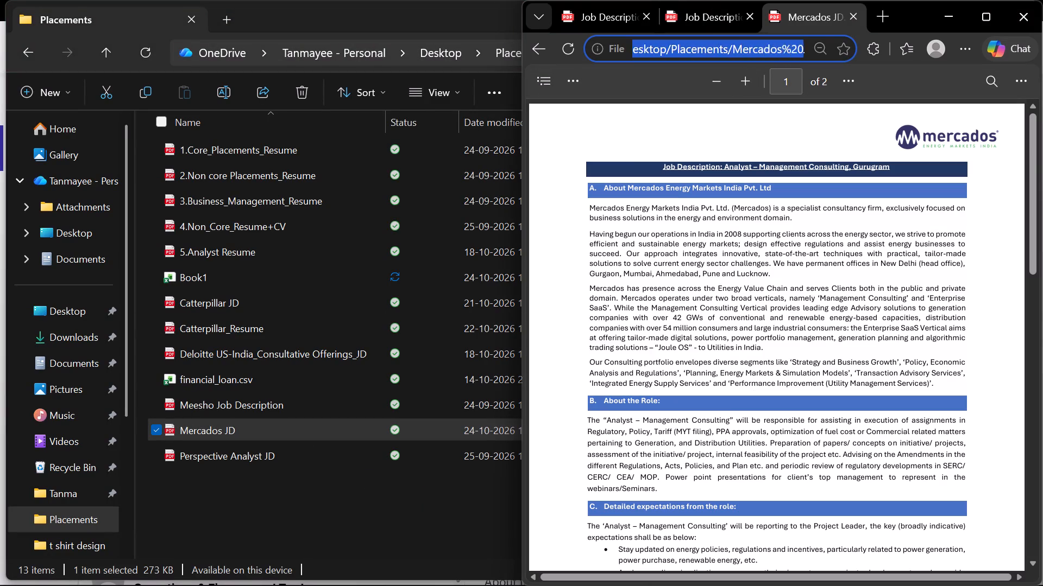
Copy the Mercados JD.pdf file link from Edge into the Mercados Energy row's Job Description cell (B3) in the Book1 Excel sheet.
left_click_drag(814, 41, 812, 46)
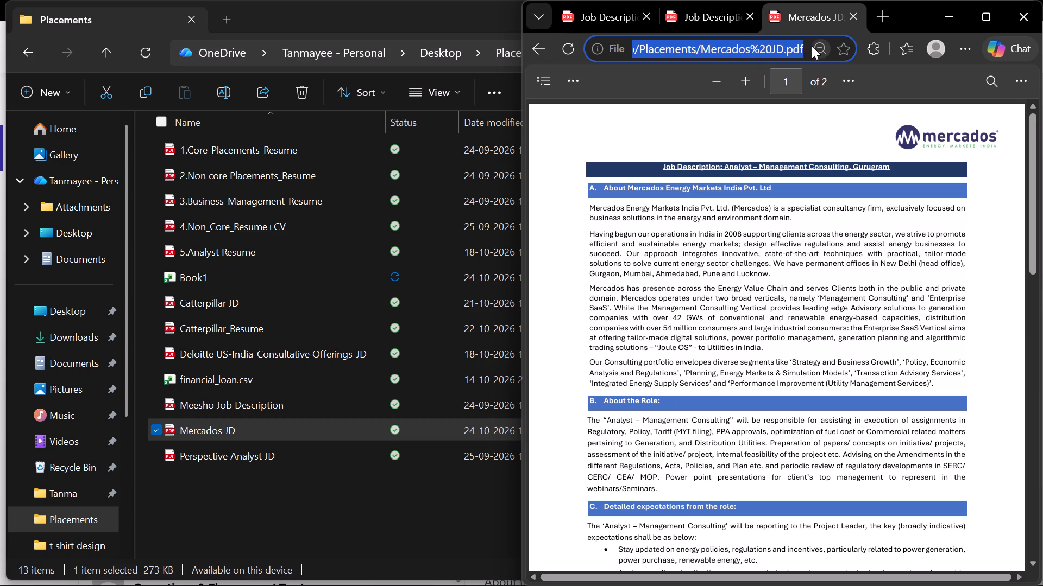
key("ctrl+c")
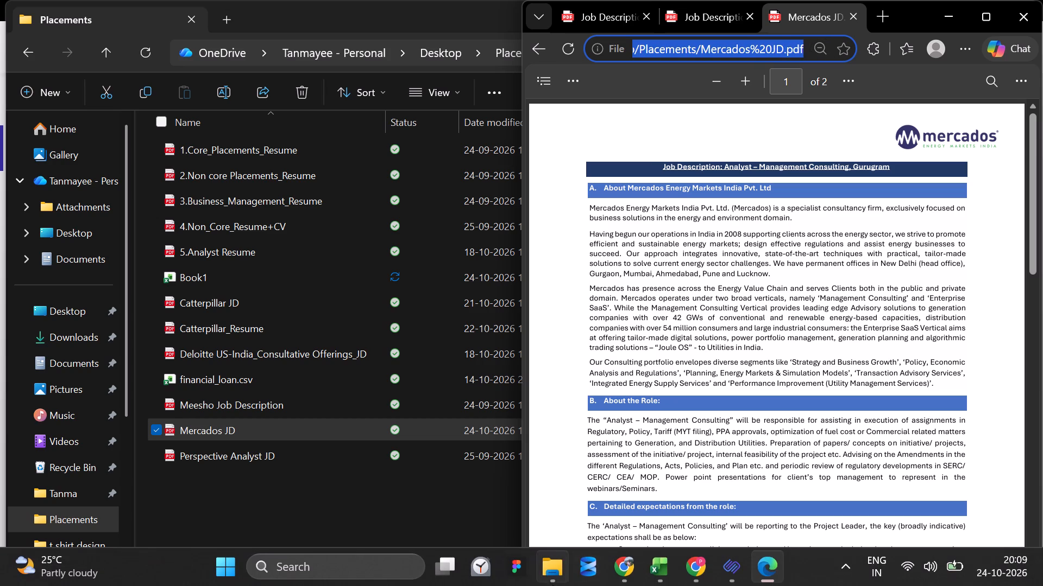
left_click(658, 564)
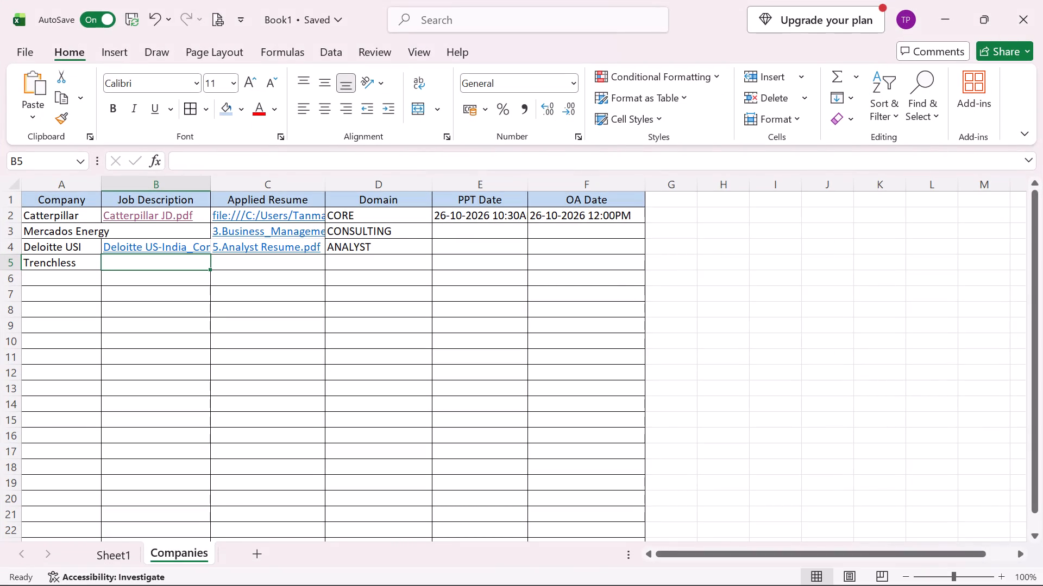
left_click(141, 235)
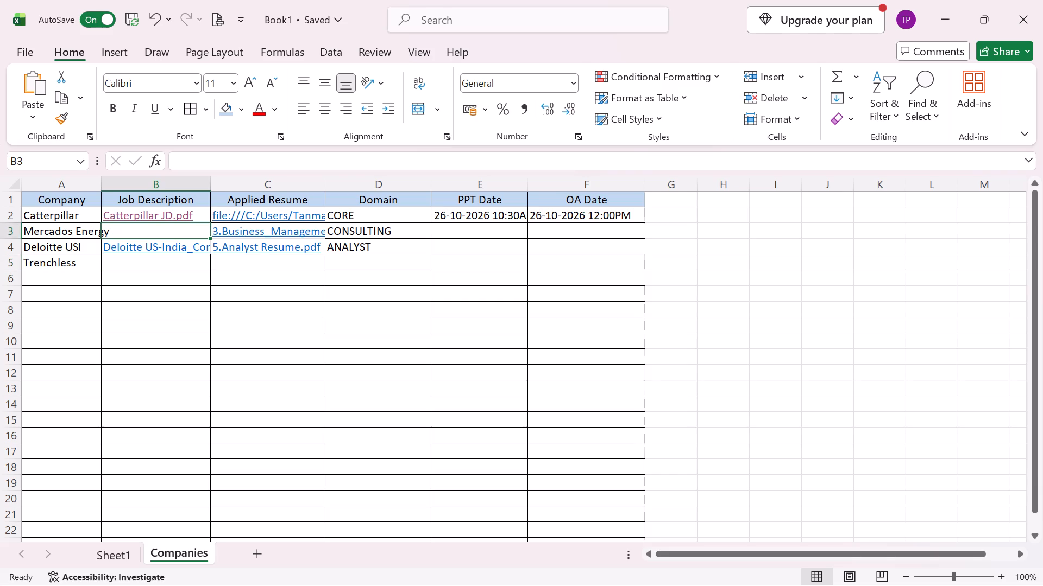
key("ctrl+v")
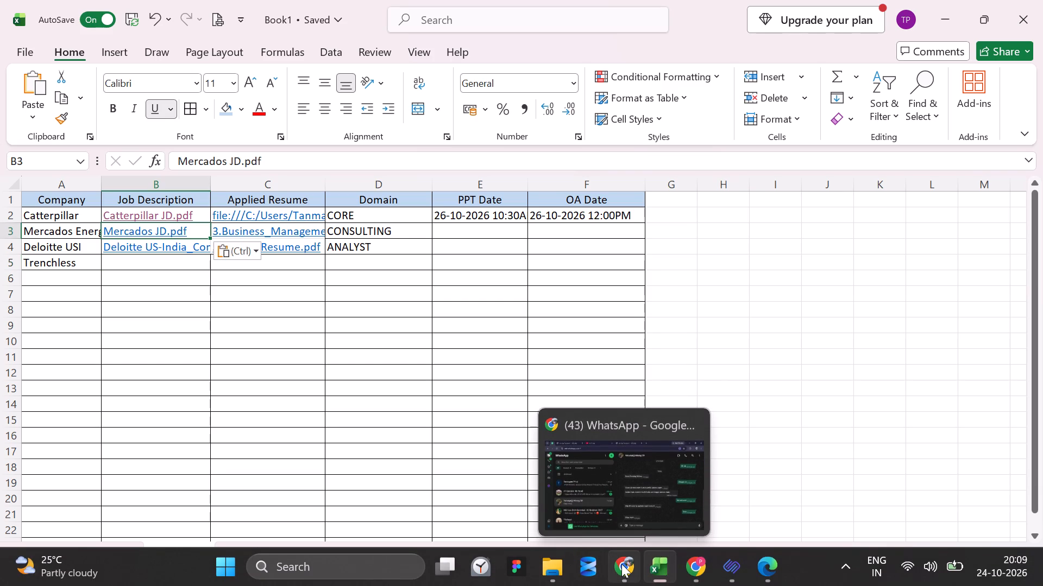
Check the Trenchless Trainee Engineer application in Superset, and open and read through the 1.Core_Placements_Resume PDF from the Placements folder.
left_click(726, 564)
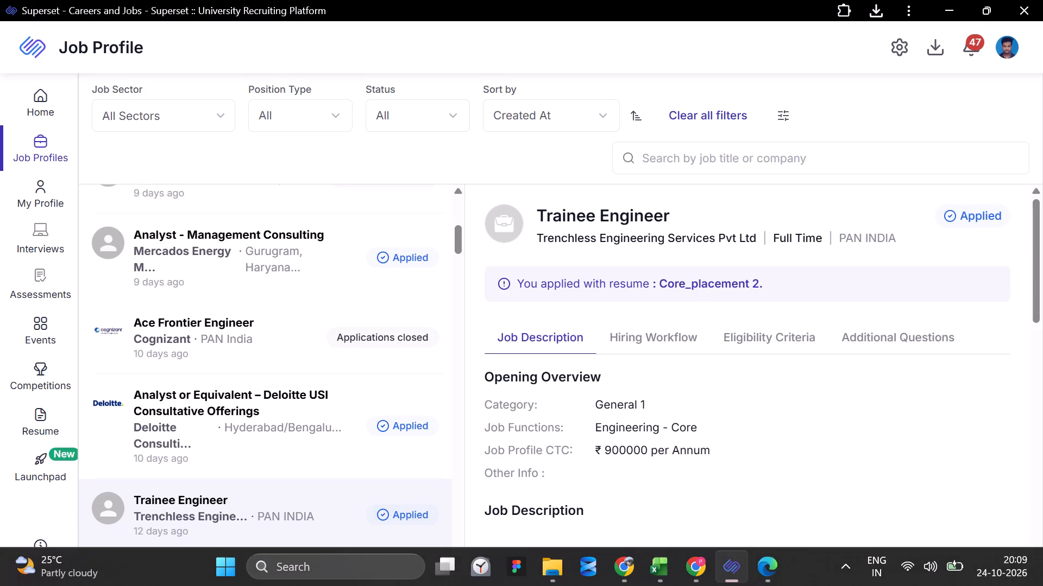
left_click(542, 524)
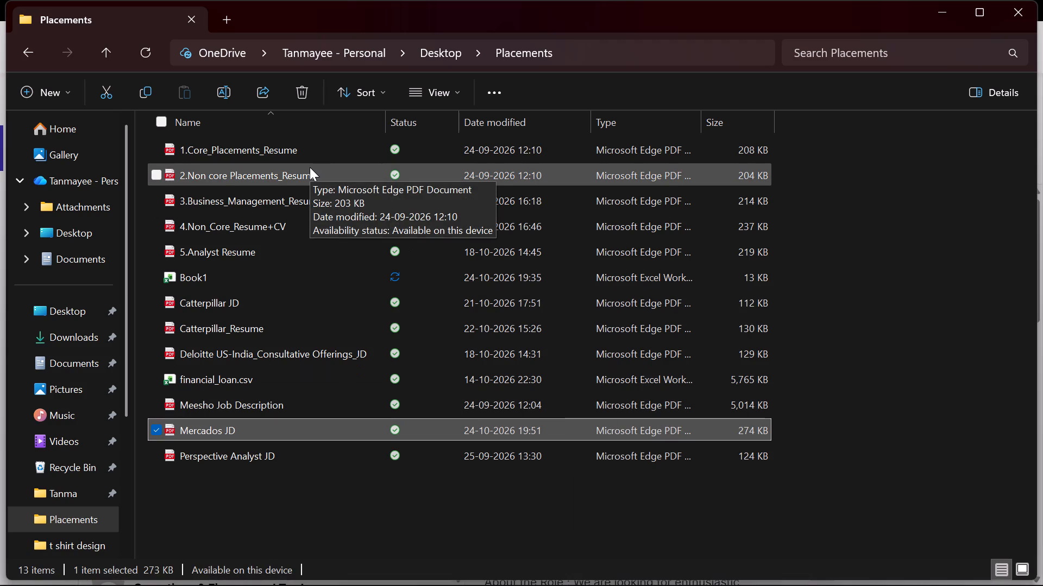
double_click(293, 148)
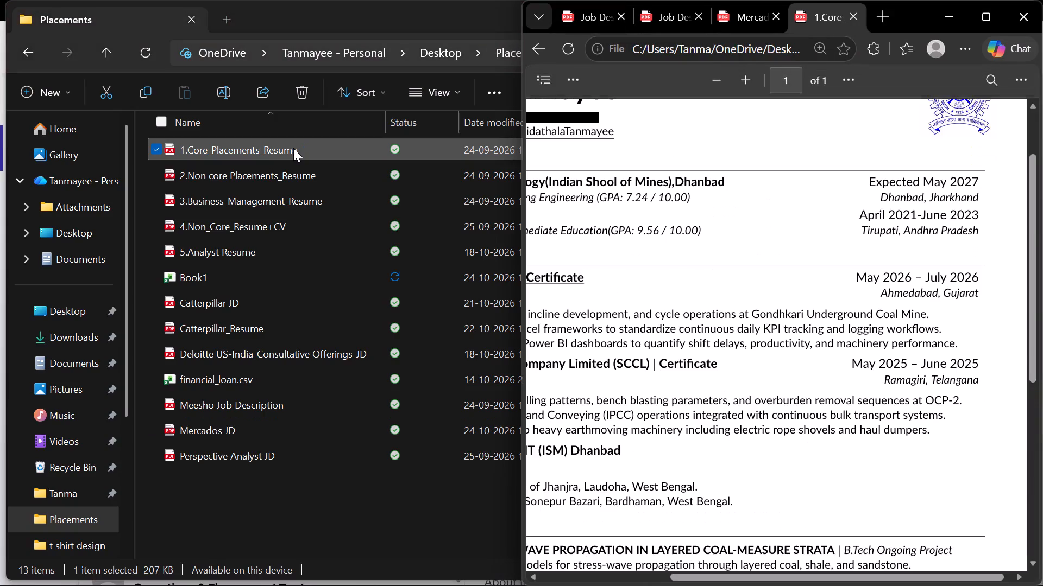
scroll(693, 437, "down", 2)
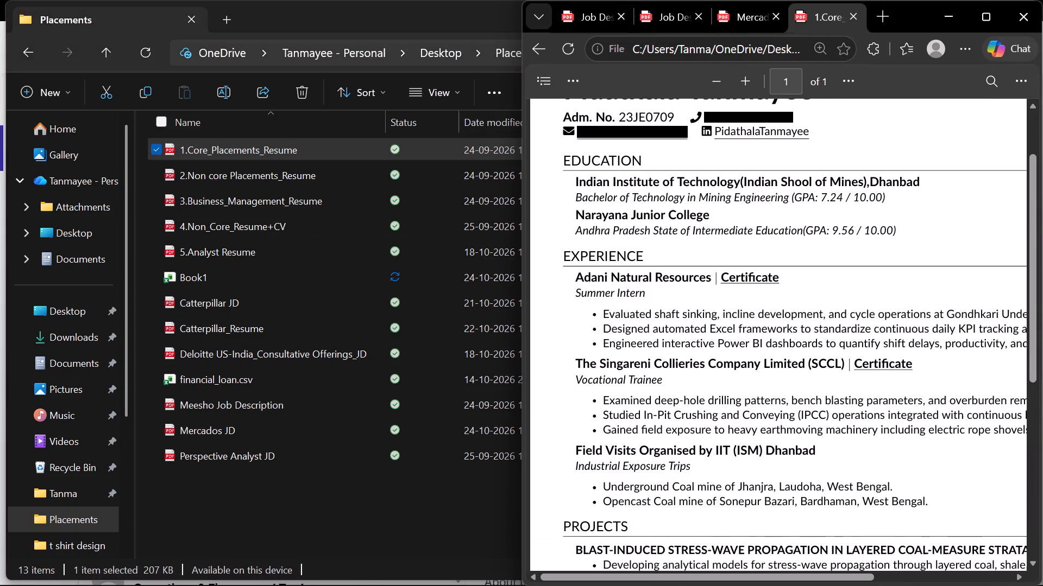
scroll(693, 437, "down", 7)
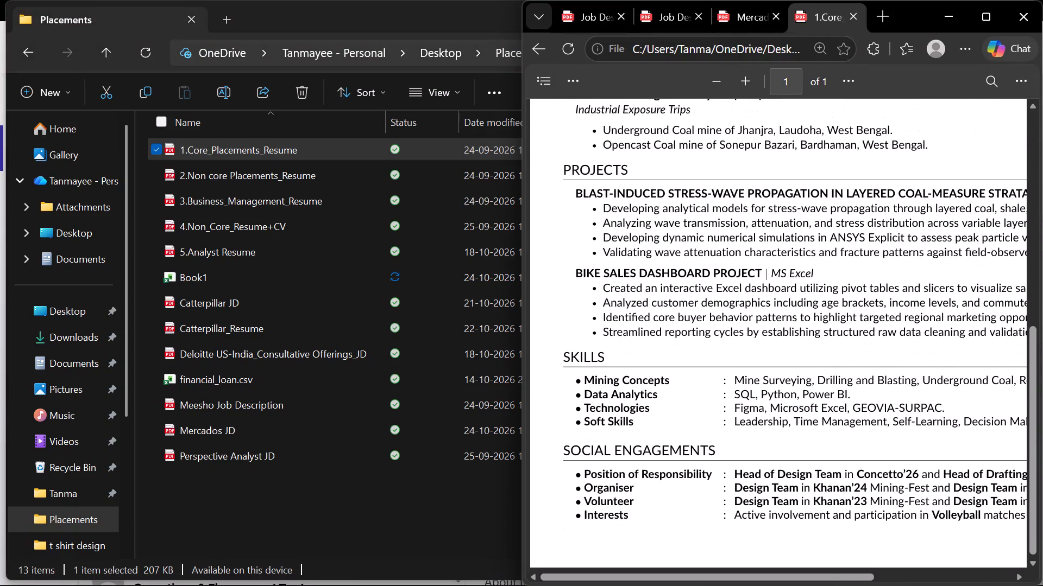
scroll(693, 437, "up", 1)
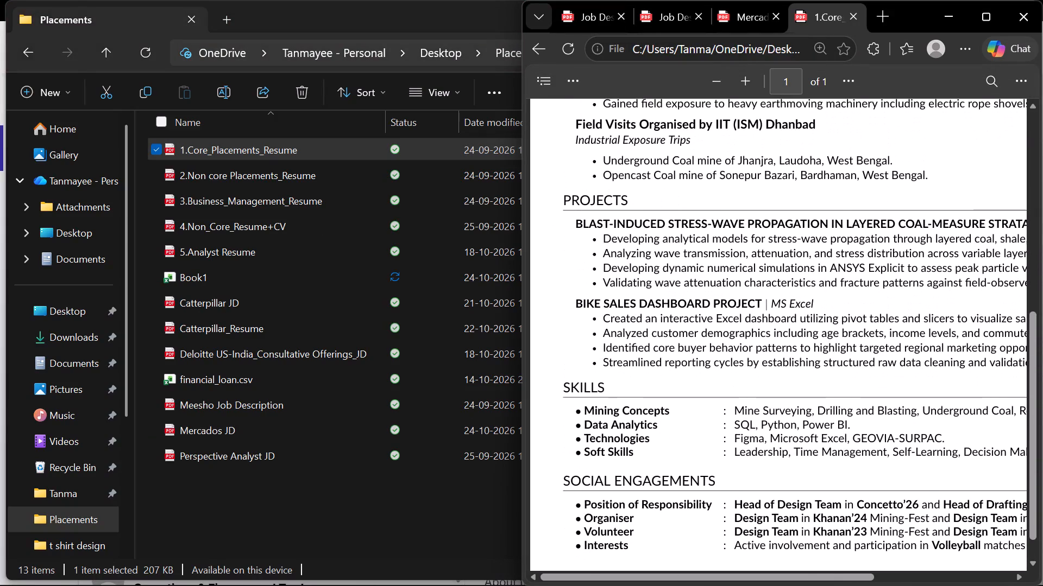
scroll(693, 437, "up", 2)
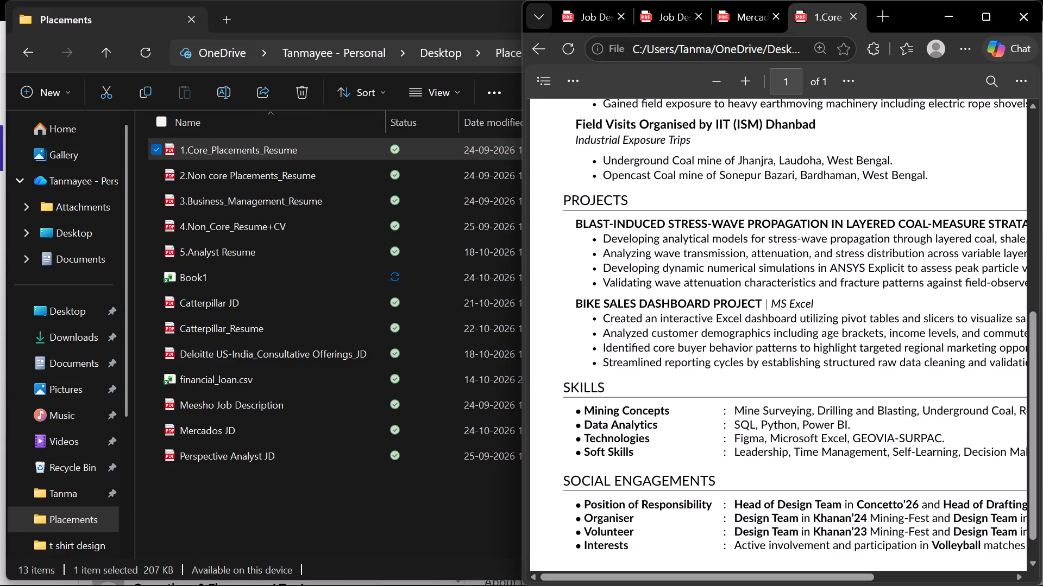
scroll(727, 319, "up", 6)
scroll(727, 319, "down", 1)
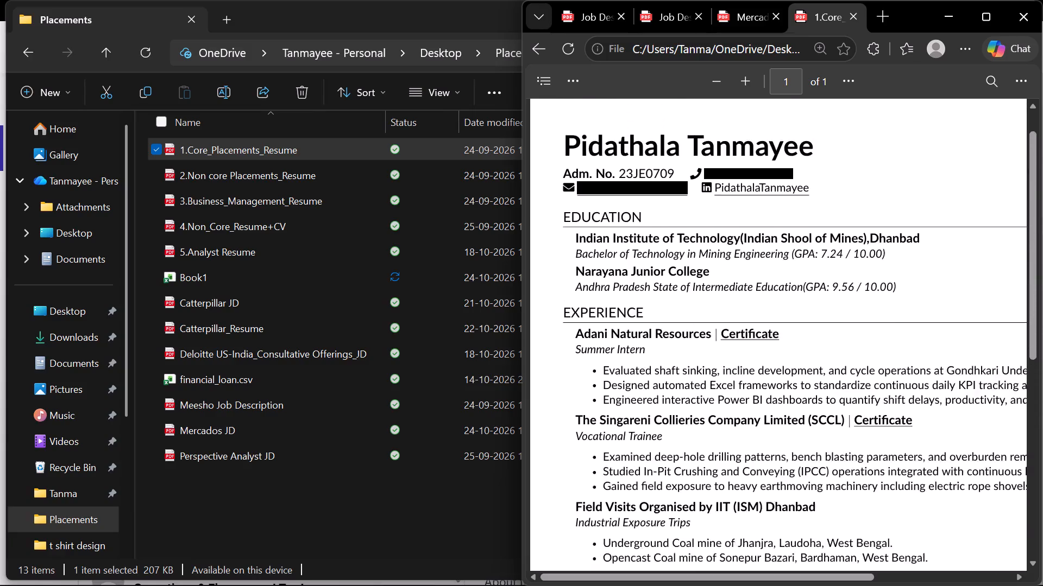
scroll(727, 319, "down", 3)
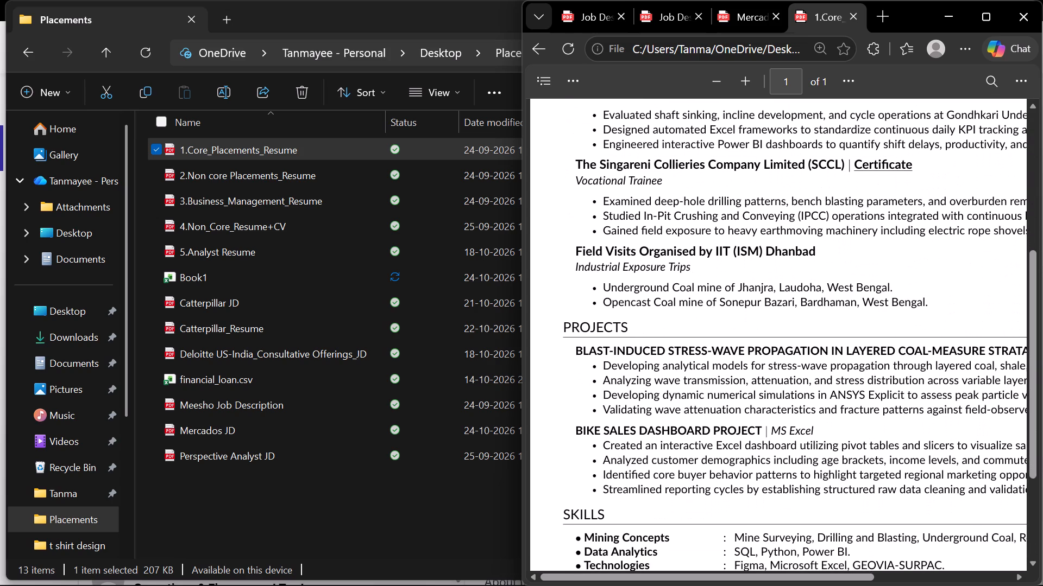
scroll(727, 319, "down", 6)
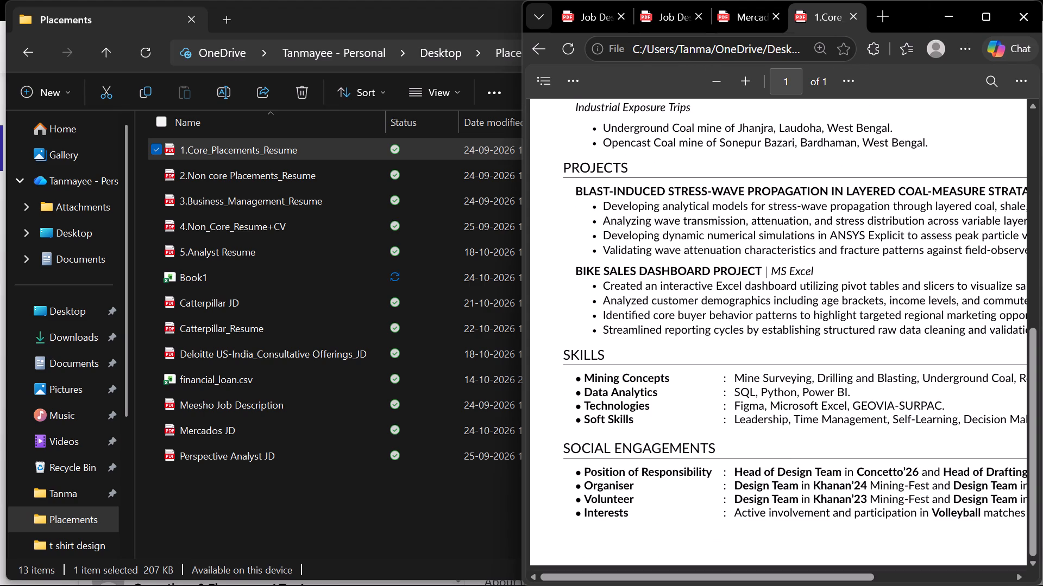
Copy the 1.Core_Placements_Resume.pdf file link from Edge into the Trenchless row's Applied Resume cell (C5) in Excel.
left_click_drag(632, 45, 819, 62)
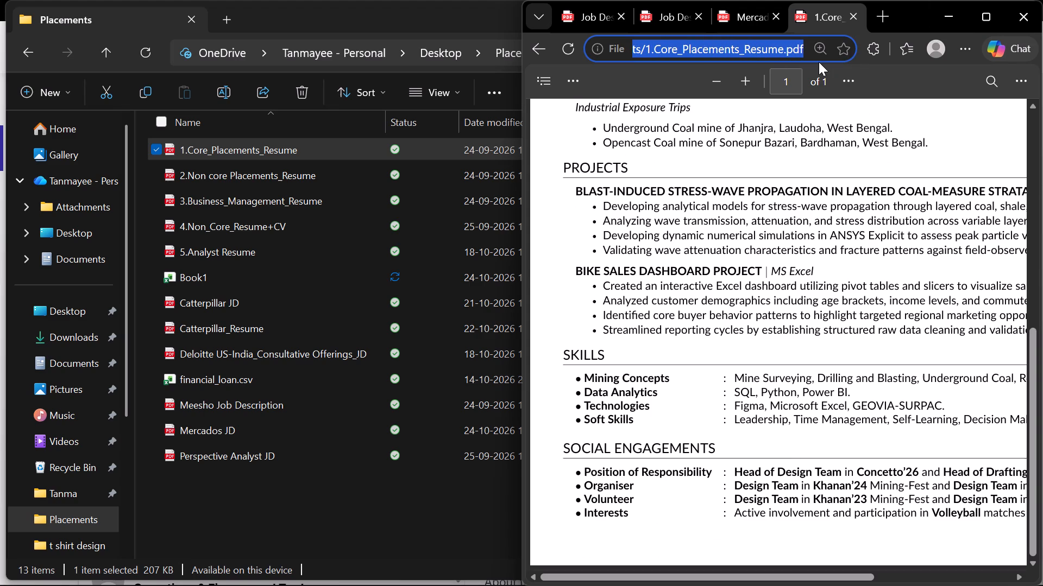
key("ctrl+c")
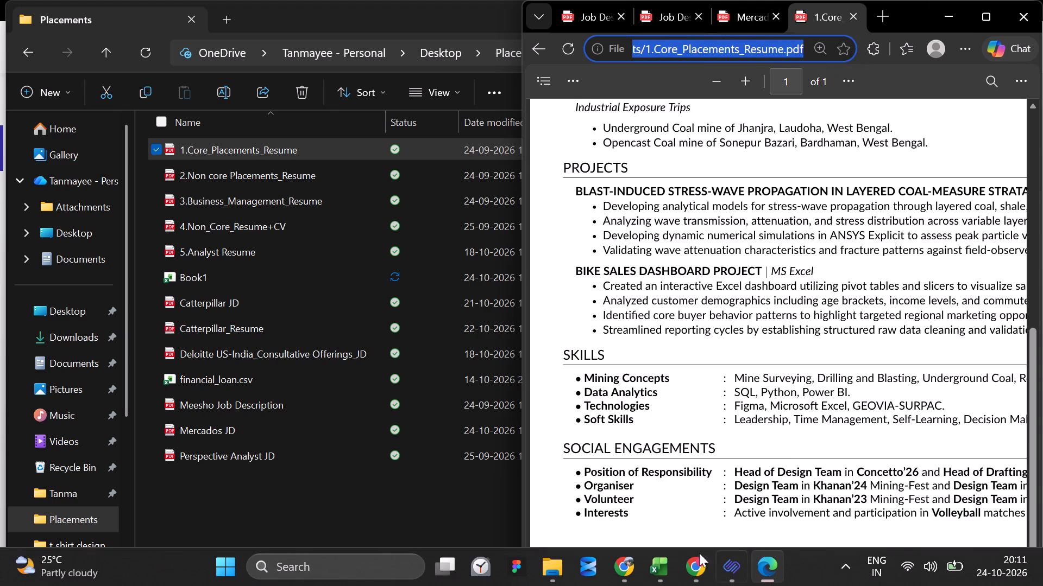
left_click(673, 561)
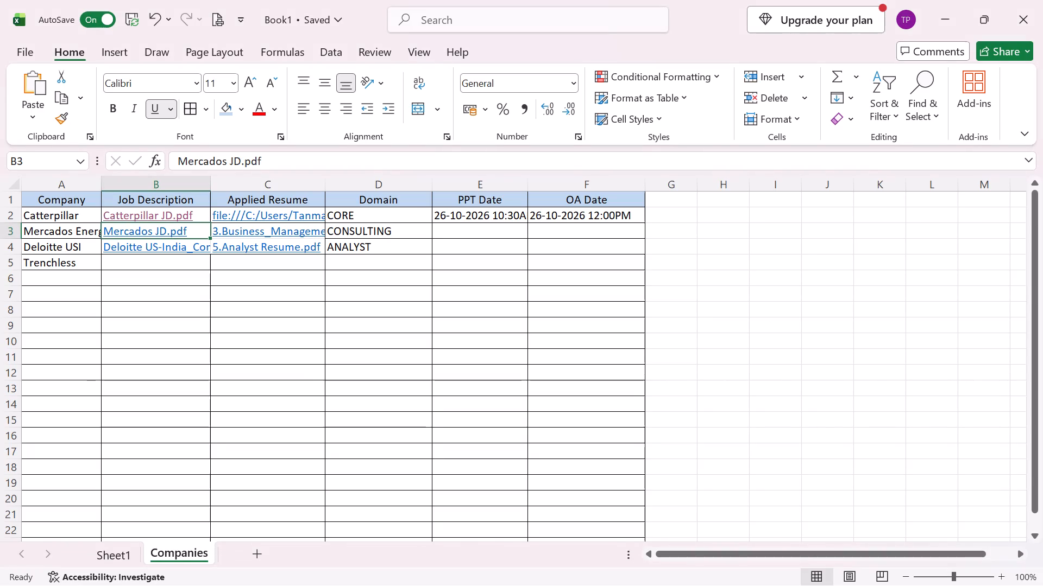
left_click(248, 266)
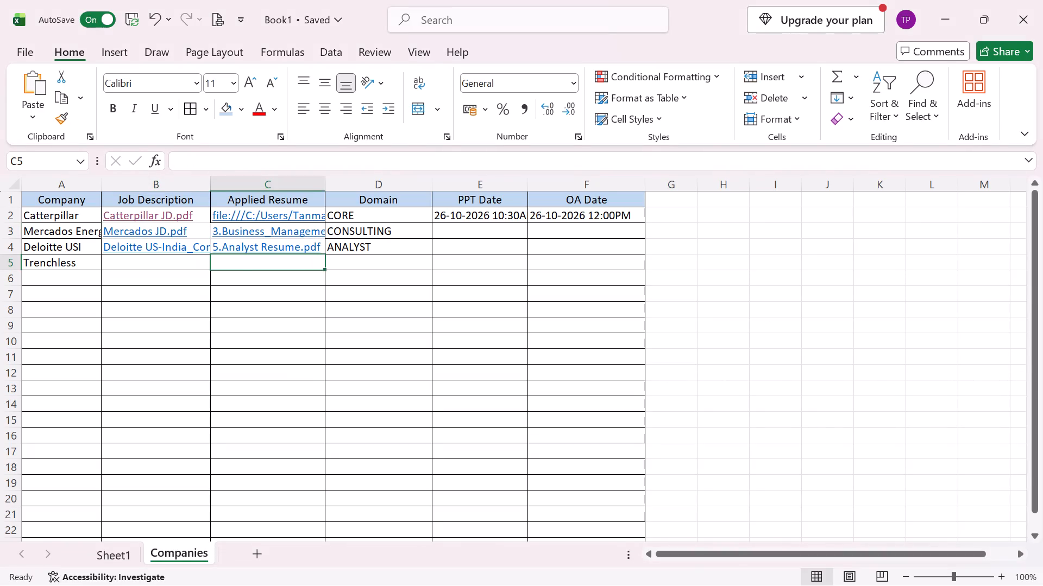
key("ctrl+v")
Enter CORE as the Domain for the Trenchless row in cell D5.
left_click(145, 264)
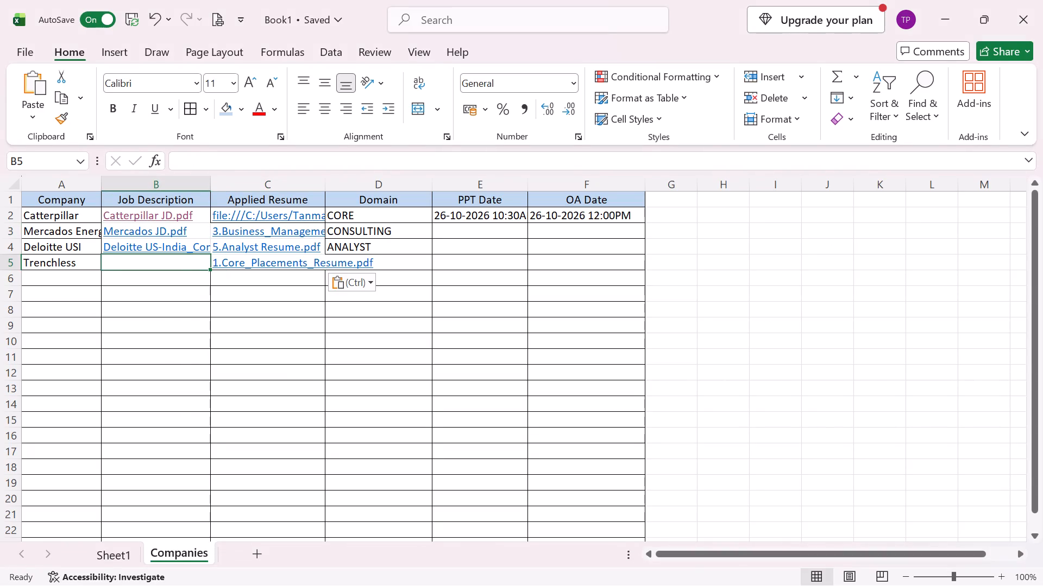
left_click(399, 266)
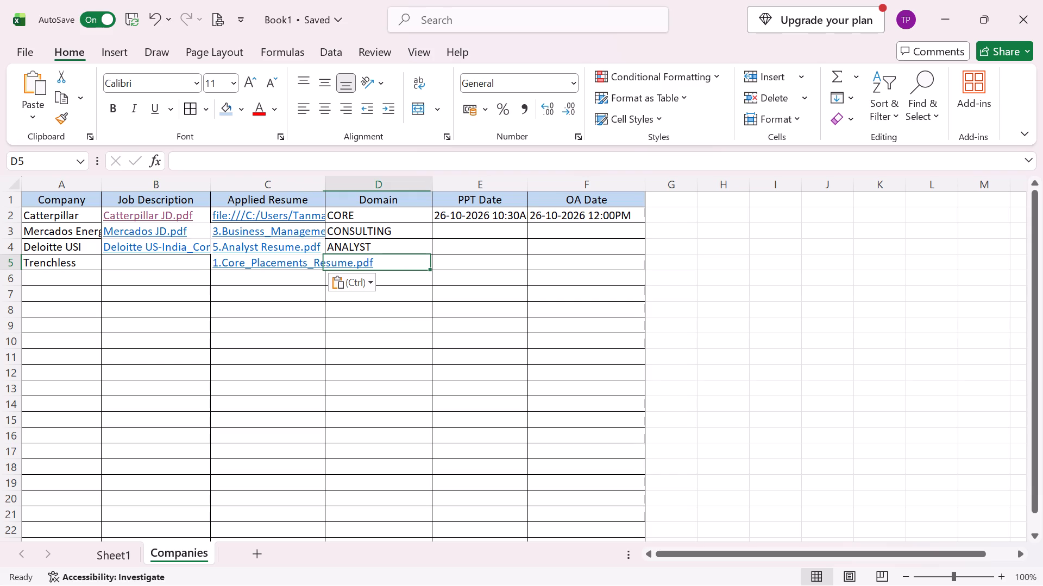
type("CORE")
left_click(472, 263)
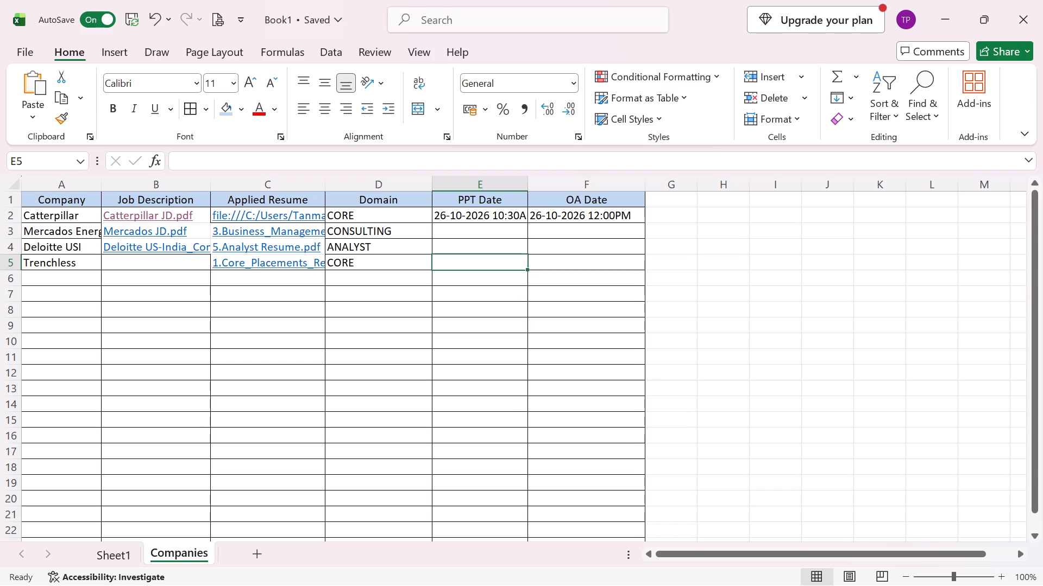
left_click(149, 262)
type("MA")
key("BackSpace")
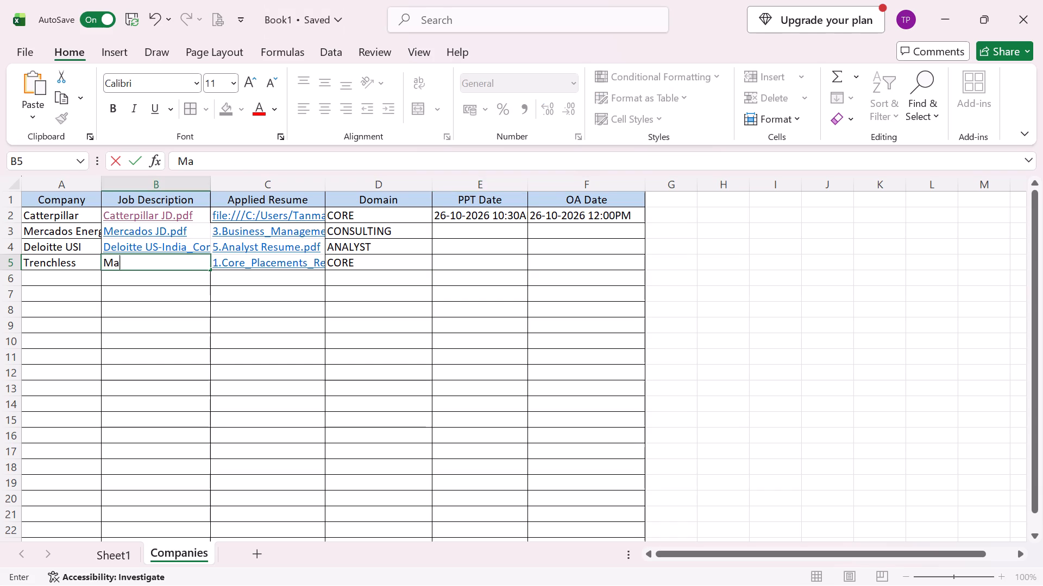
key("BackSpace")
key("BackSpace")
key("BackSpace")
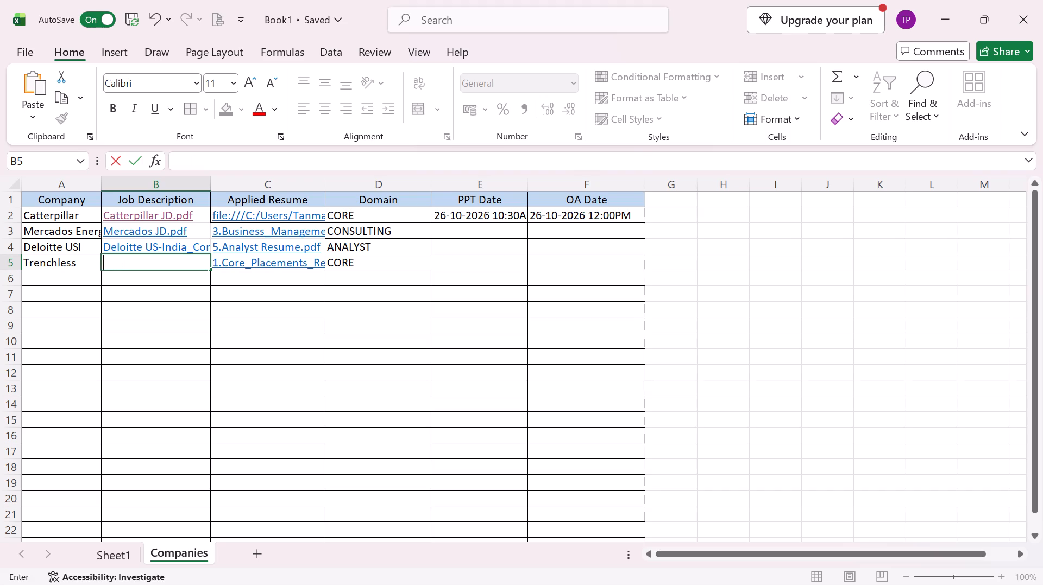
Add MatTrade as a new company in cell A6, below Trenchless.
left_click(92, 280)
key("shift+m")
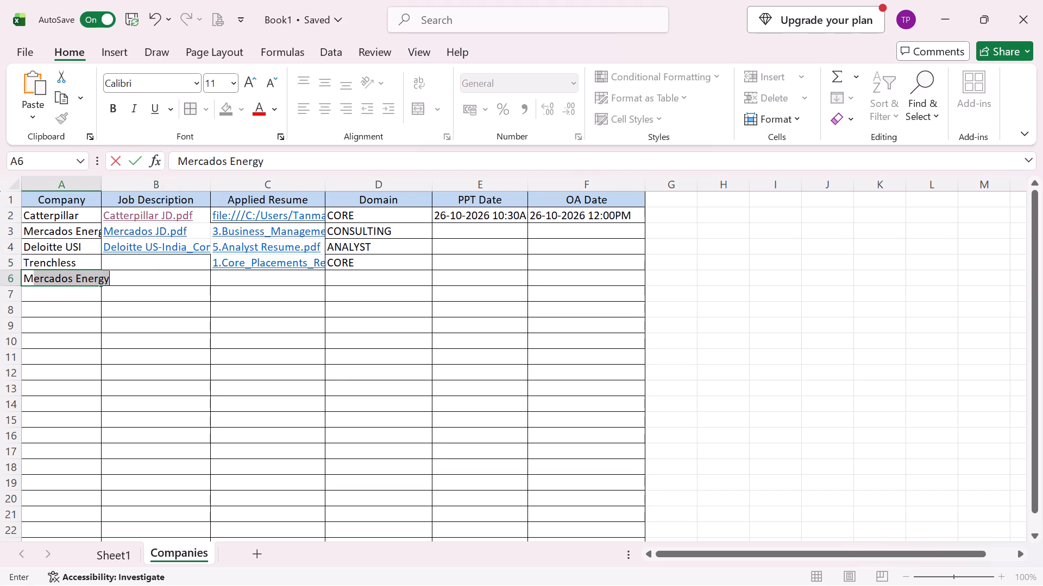
type("ar")
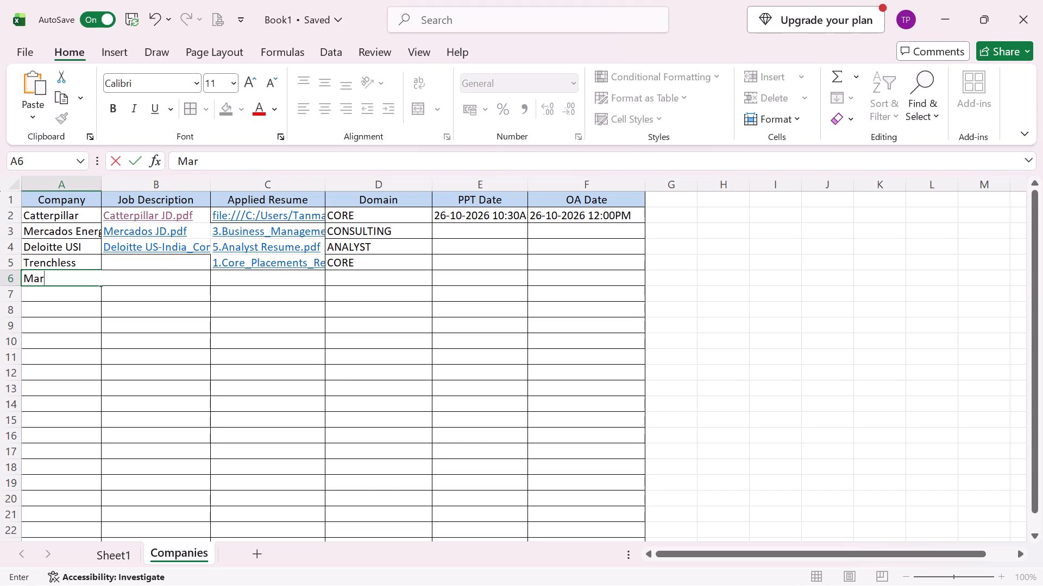
key("BackSpace")
key("t")
key("space")
key("BackSpace")
type("Trade")
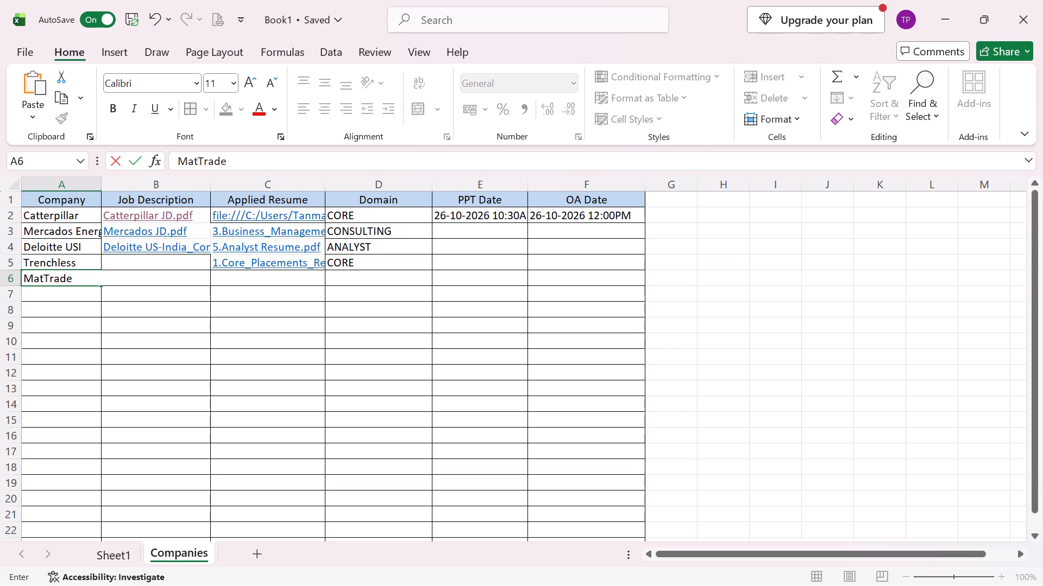
left_click(150, 280)
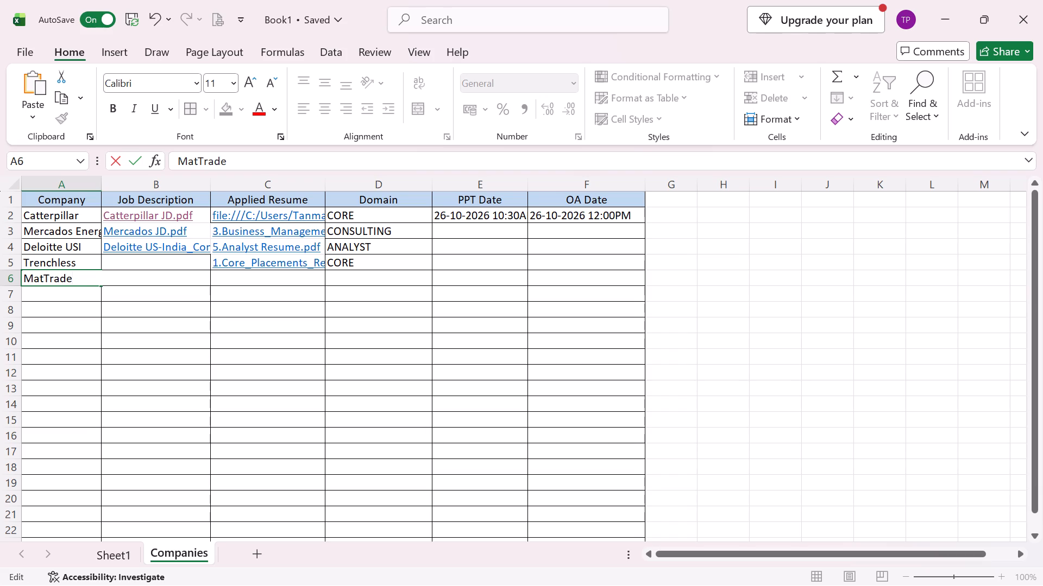
left_click(205, 300)
left_click(162, 278)
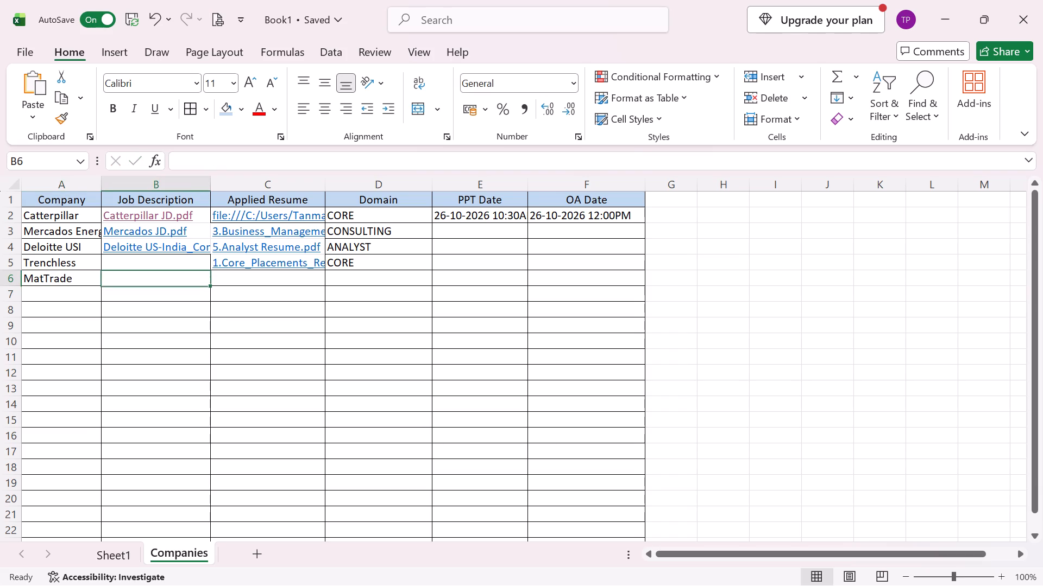
Open 2.Non core Placements_Resume from the Placements folder and copy its file link into MatTrade's Applied Resume cell (C6) in Excel.
left_click(651, 565)
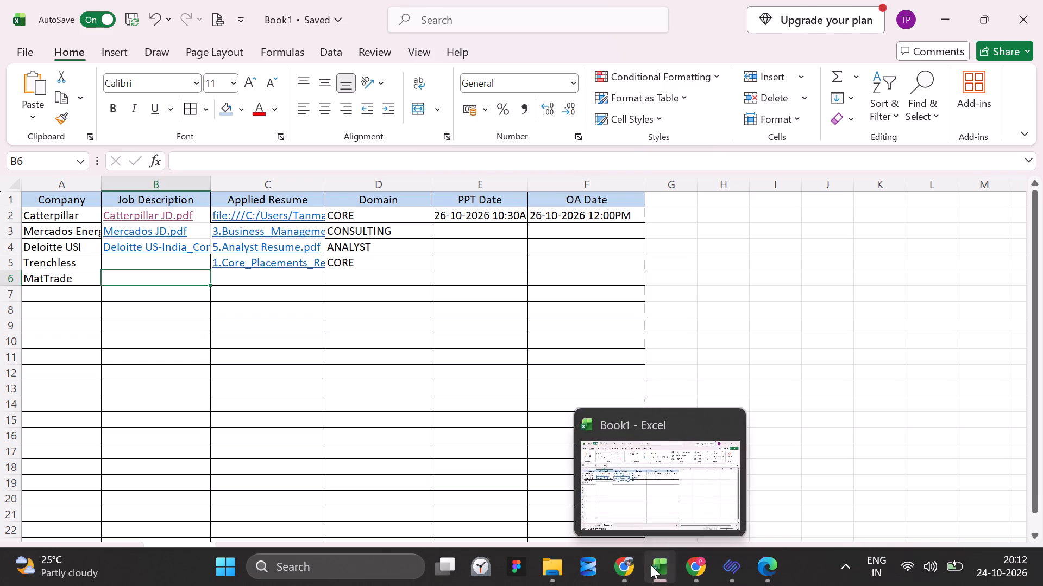
left_click(651, 565)
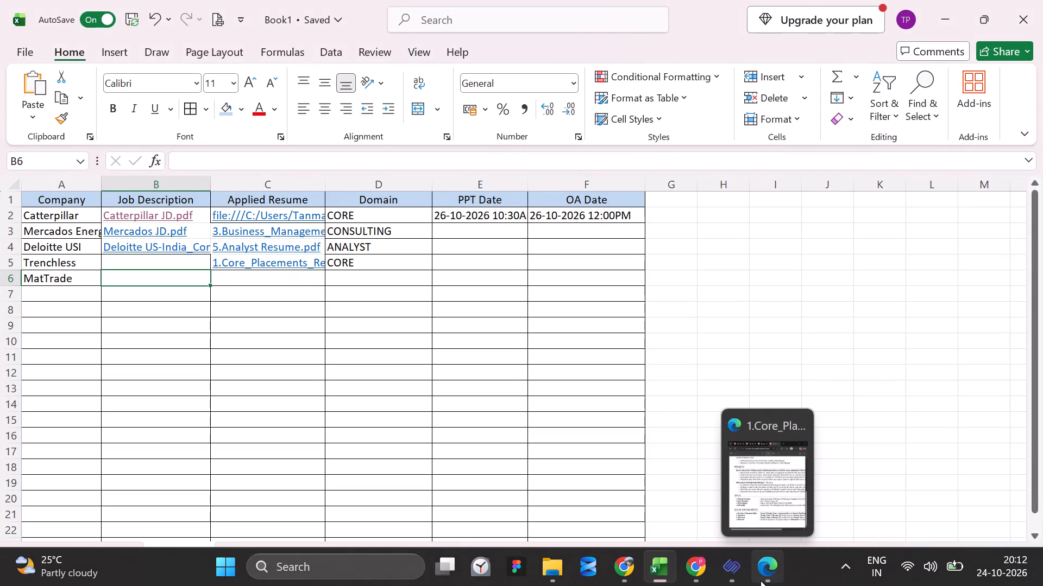
left_click(545, 555)
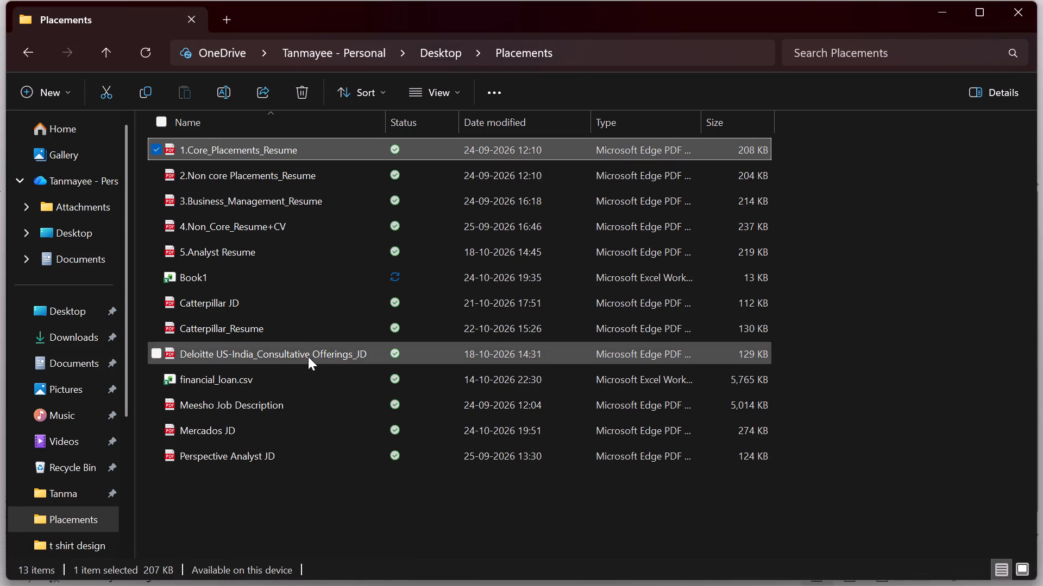
double_click(313, 180)
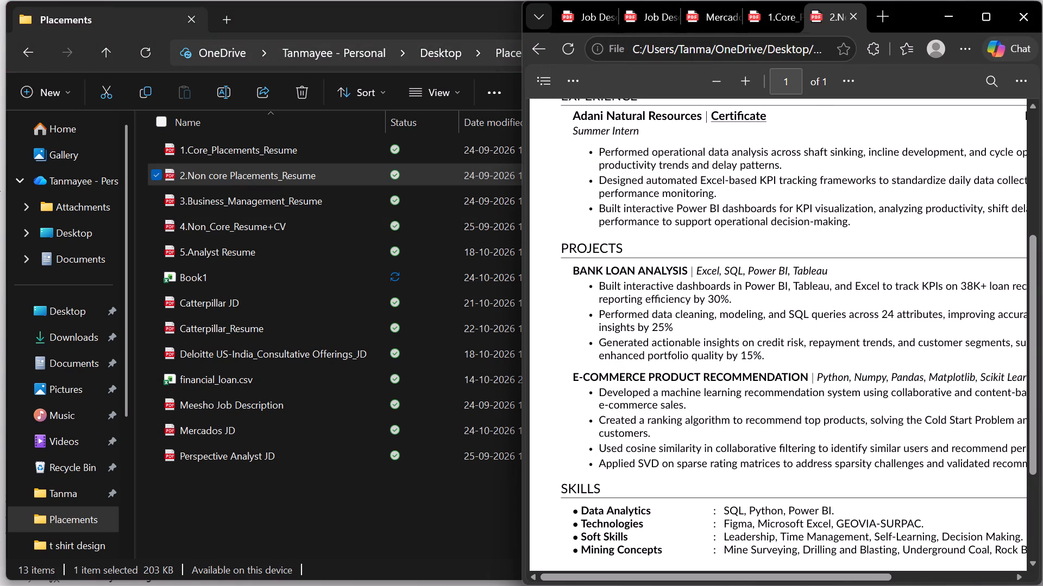
left_click_drag(632, 45, 834, 49)
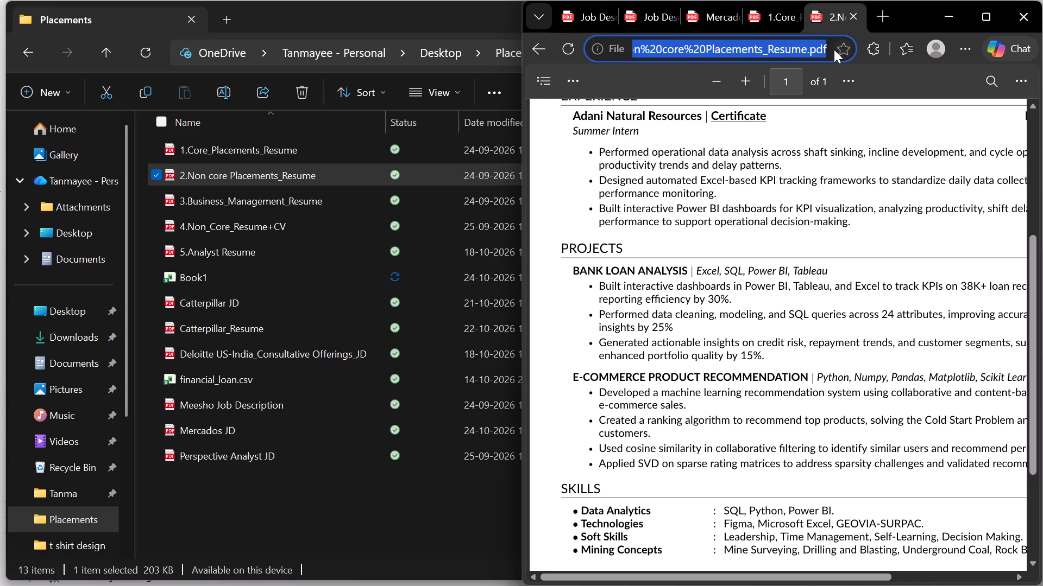
key("ctrl+c")
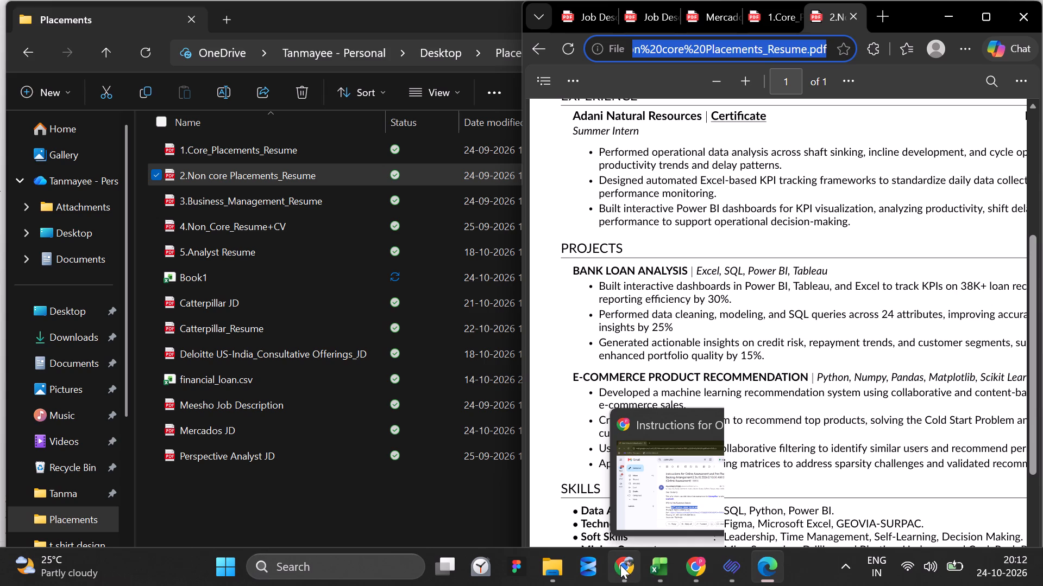
left_click(657, 563)
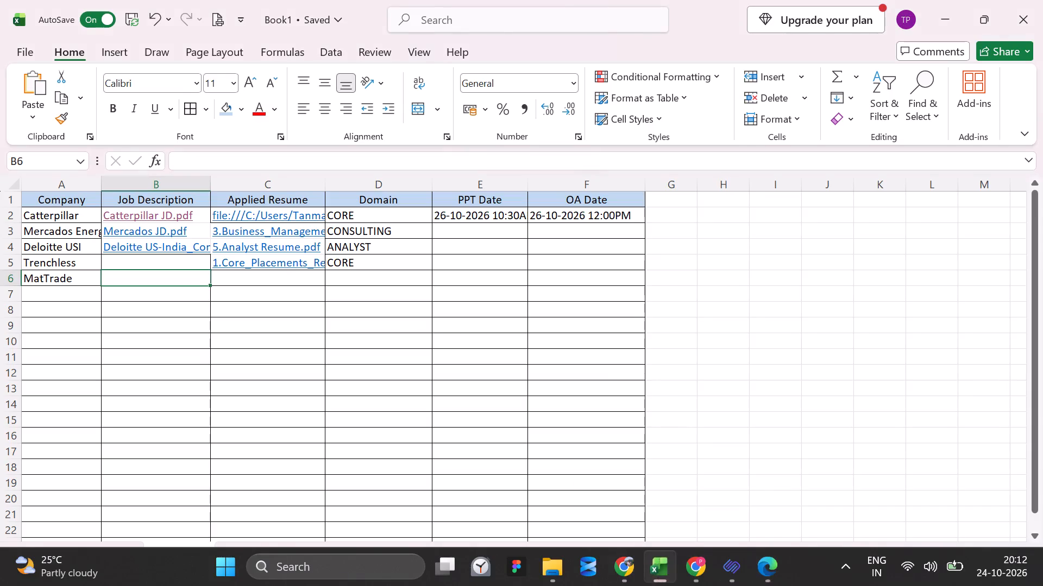
left_click(241, 279)
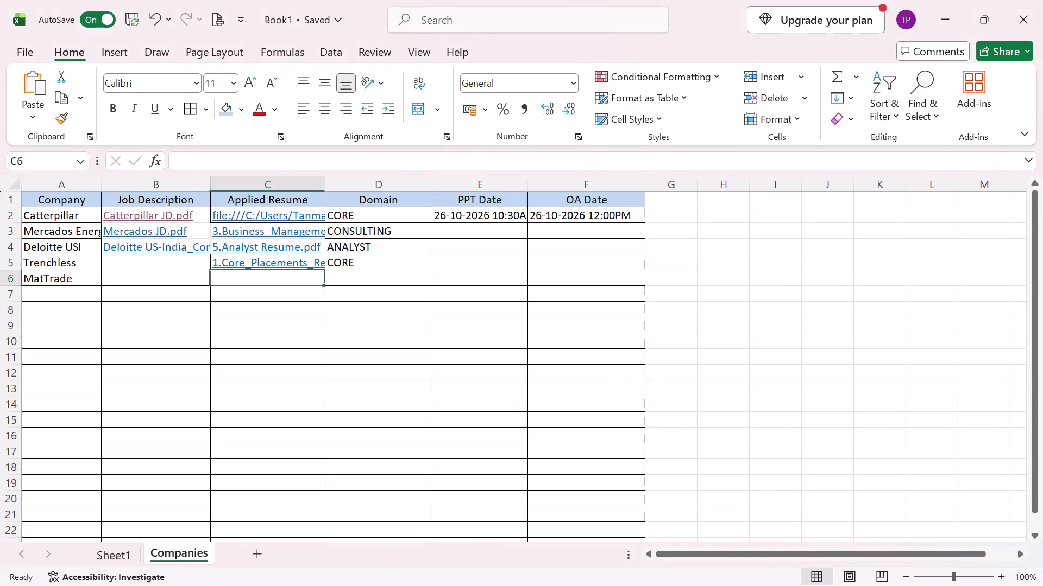
key("ctrl+v")
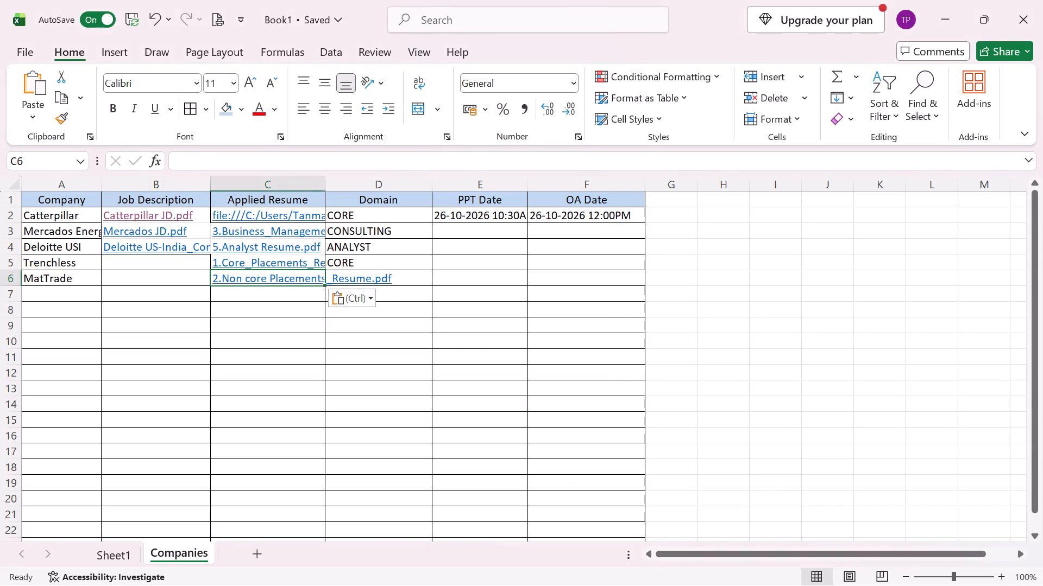
Open the Applied Resume link in the Catterpillar row to check that resume, and return to the workbook.
left_click(271, 215)
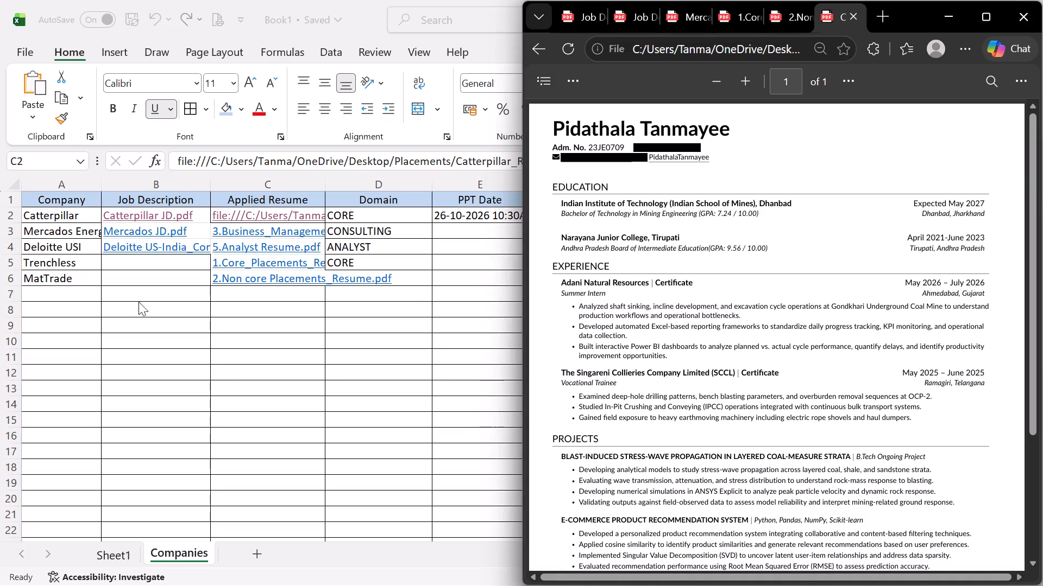
left_click(70, 288)
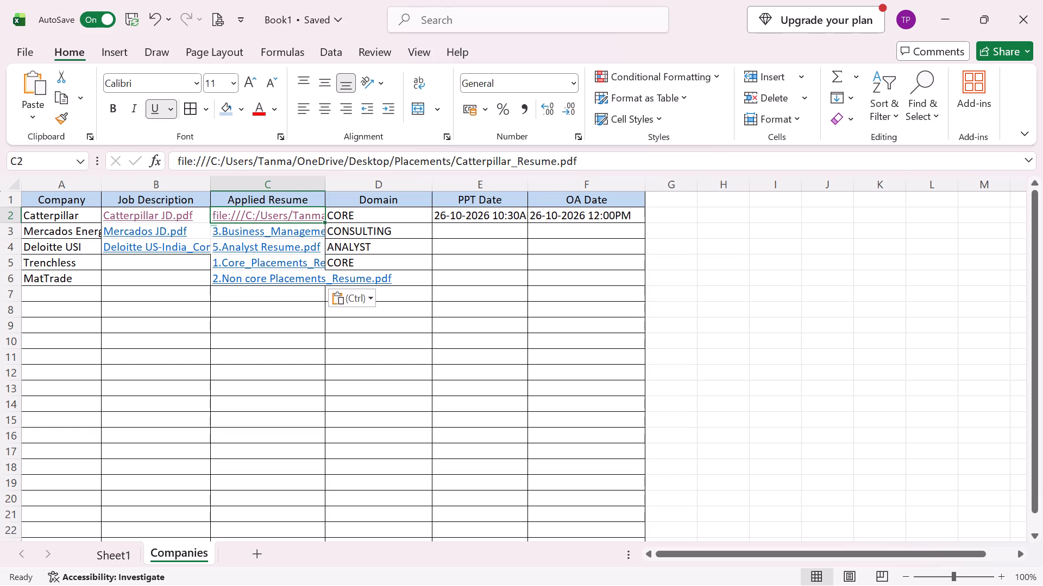
Enter BUSINESS DEVELOPMENT as the Domain for the MatTrade row in cell D6.
left_click(417, 283)
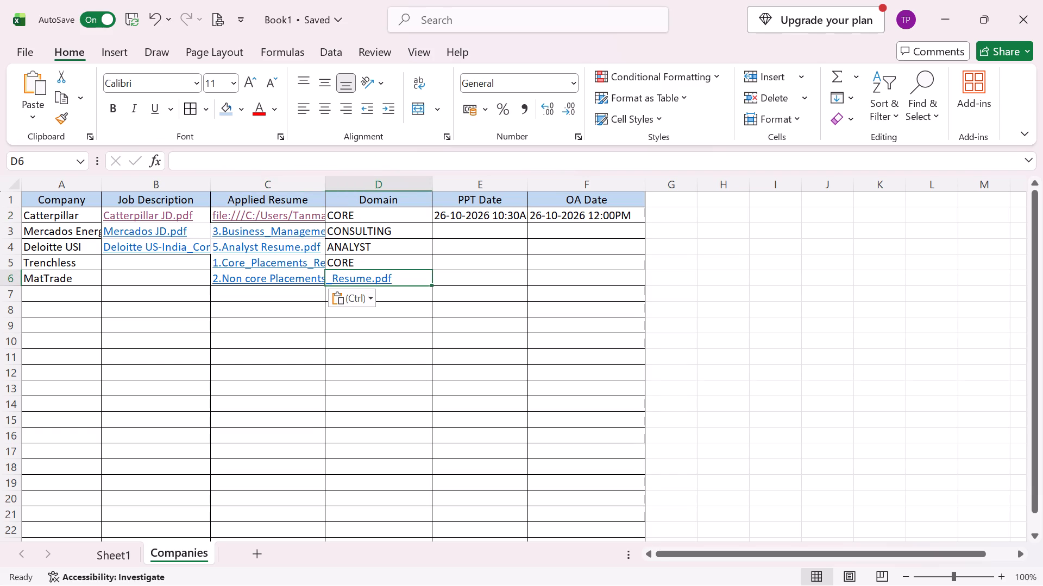
type("Business")
key("space")
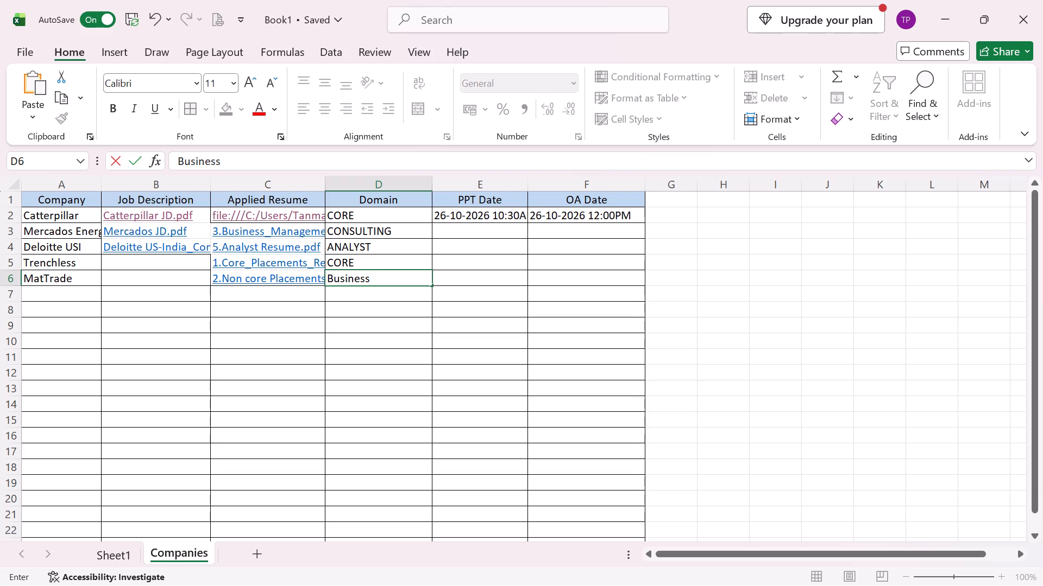
type("Develp")
key("BackSpace")
type("opment")
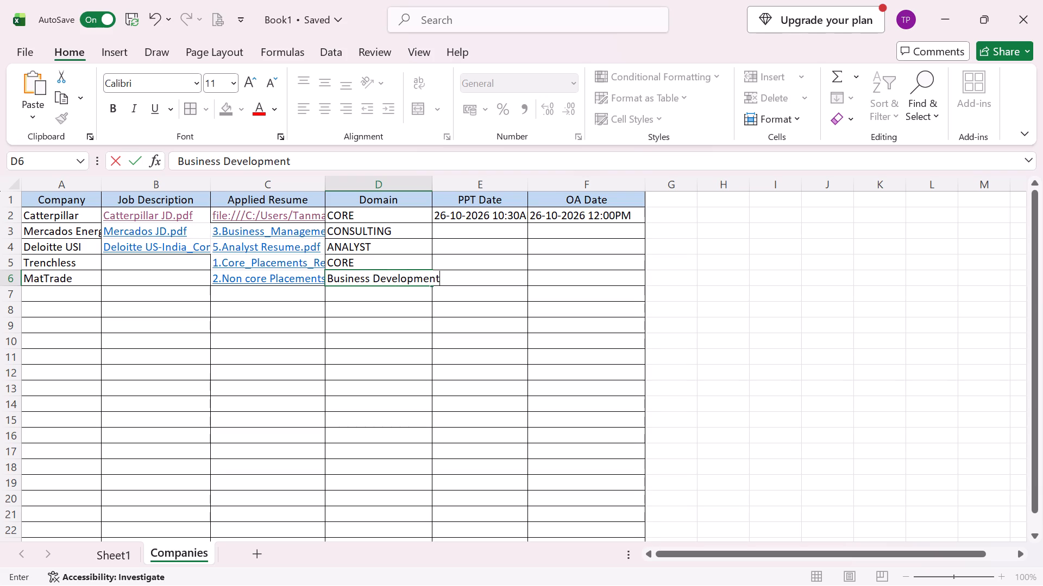
key("BackSpace")
key("BackSpace")
key("BackSpace")
key("BackSpace")
key("BackSpace")
key("BackSpace")
key("BackSpace")
key("BackSpace")
key("BackSpace")
key("BackSpace")
key("BackSpace")
key("BackSpace")
key("BackSpace")
key("BackSpace")
key("BackSpace")
key("BackSpace")
key("BackSpace")
key("BackSpace")
key("BackSpace")
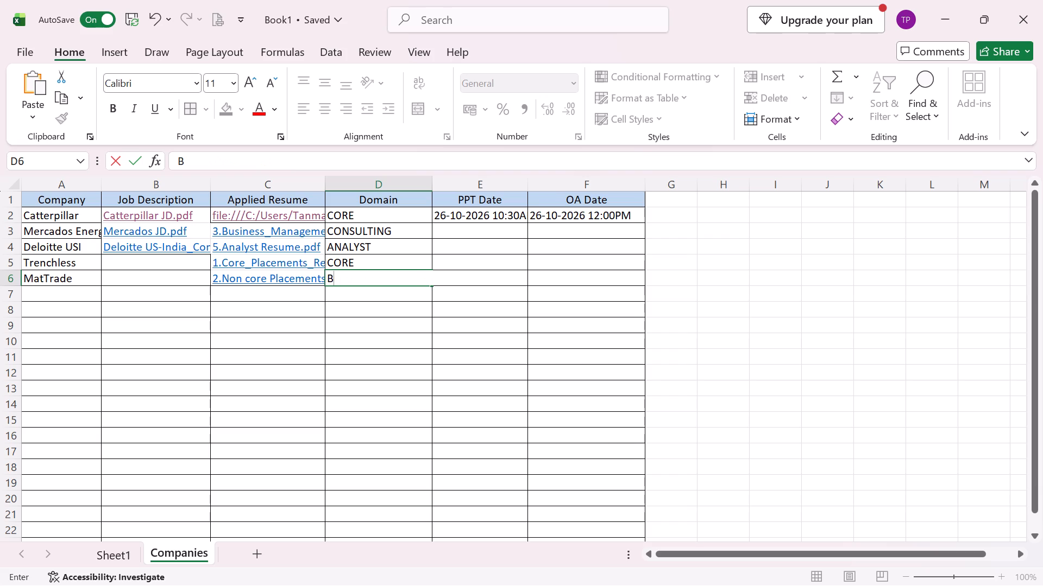
type("USINESS DEV")
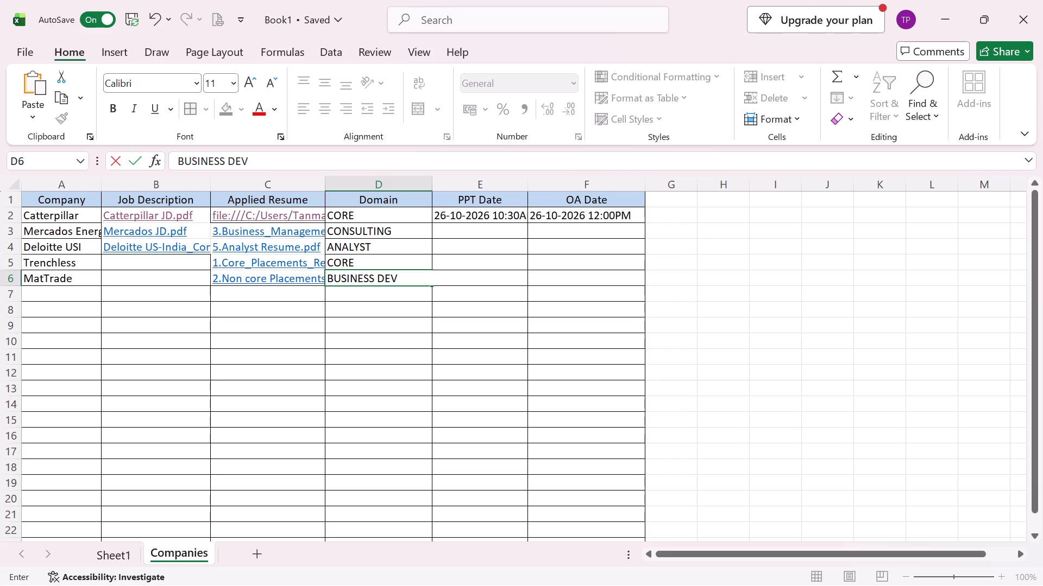
type("EK")
key("backslash")
key("BackSpace")
key("BackSpace")
type("LOPMENT")
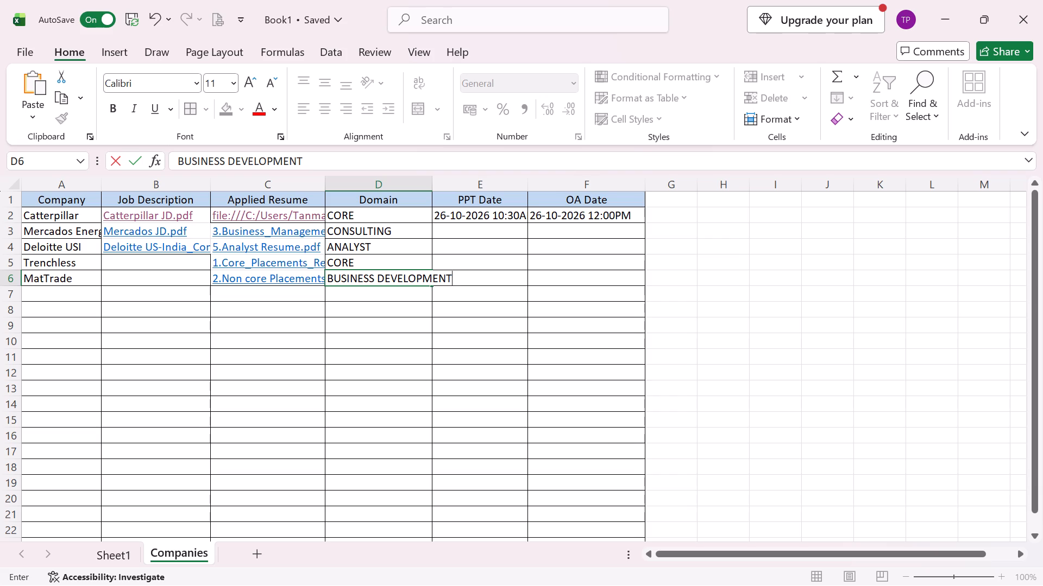
Add Accenture as a new company in cell A7, below MatTrade.
left_click(80, 296)
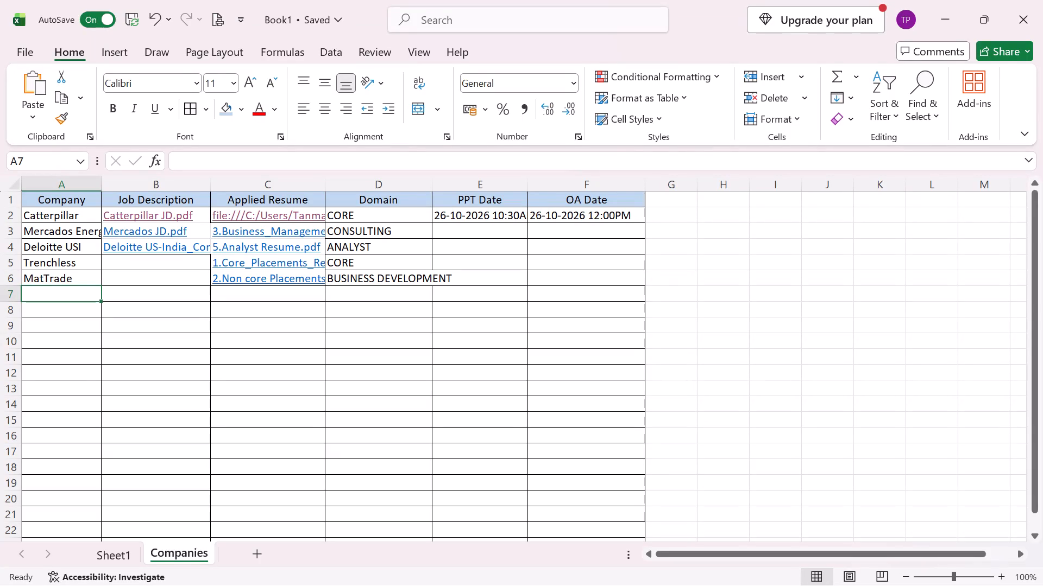
type("Accenr")
key("BackSpace")
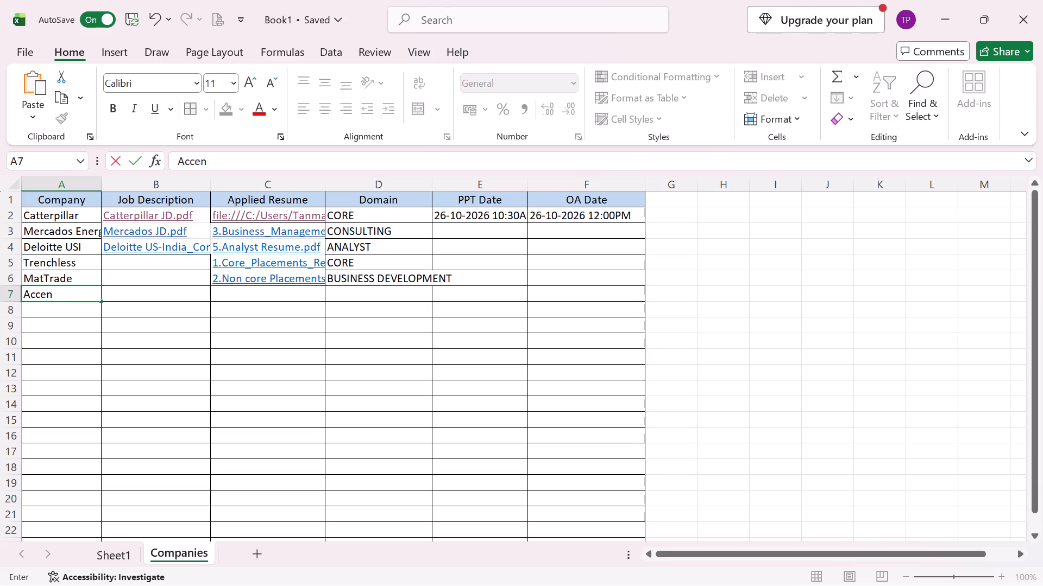
type("ture")
left_click(146, 298)
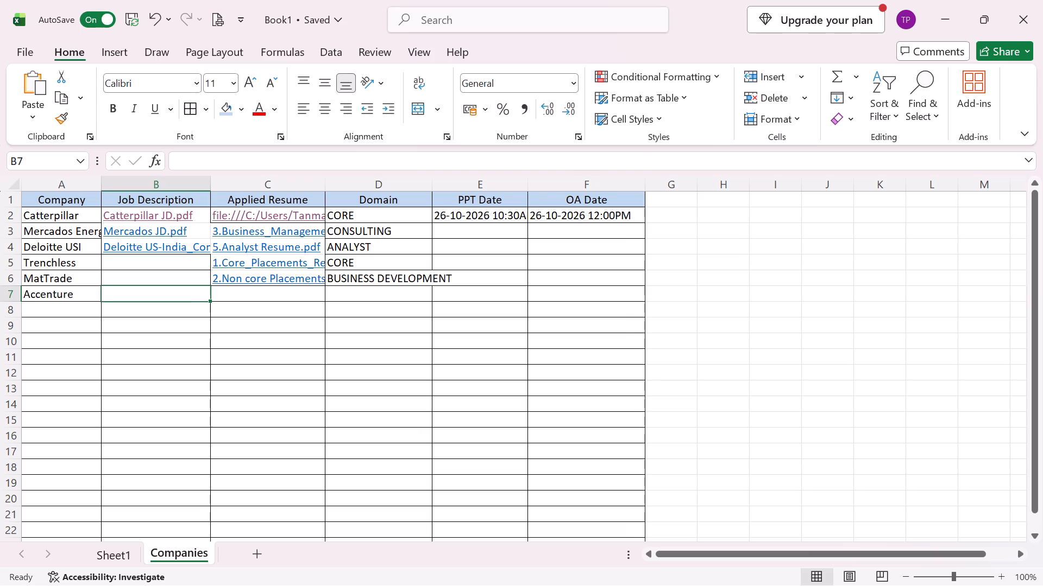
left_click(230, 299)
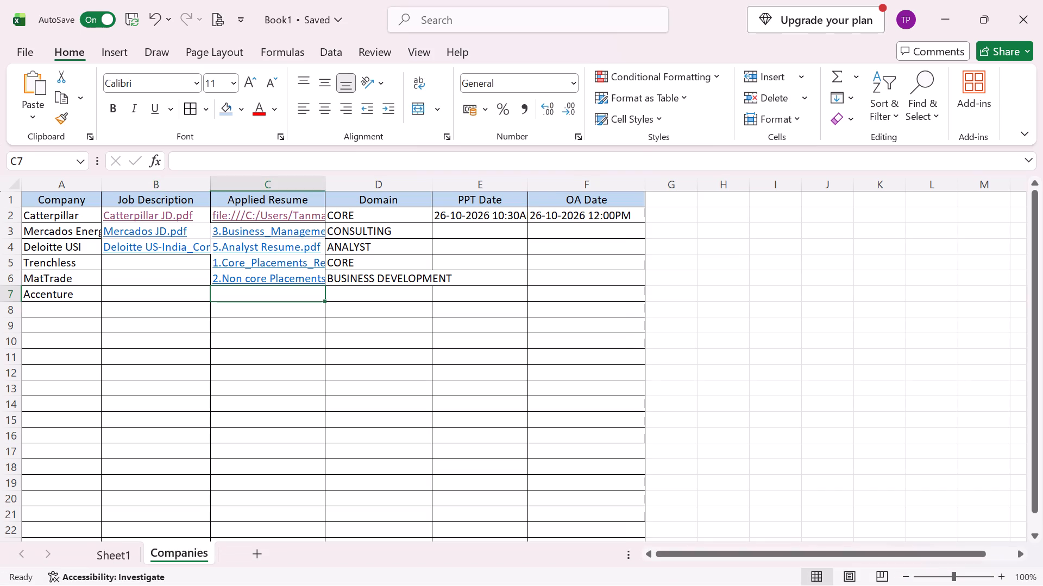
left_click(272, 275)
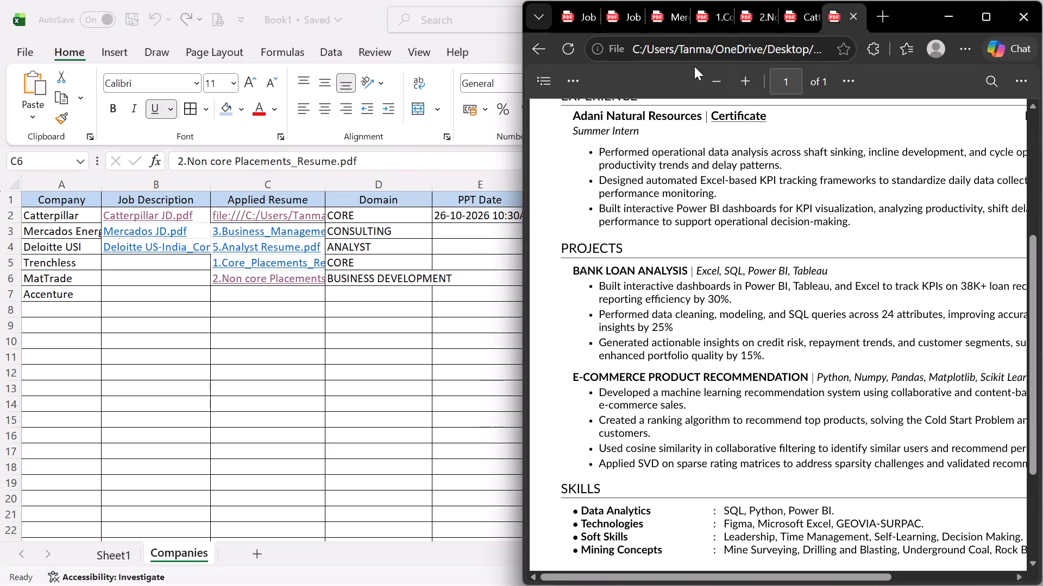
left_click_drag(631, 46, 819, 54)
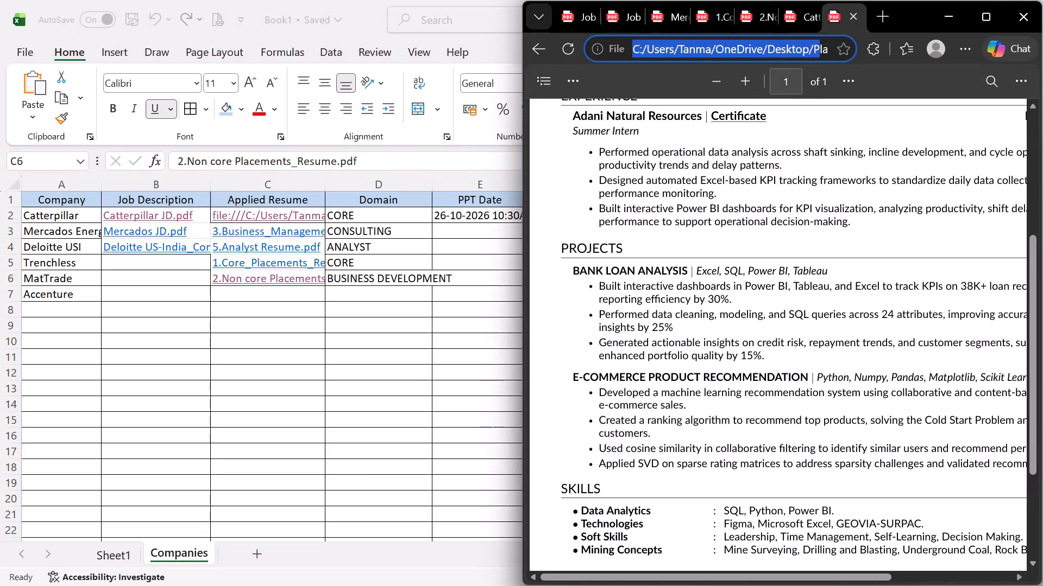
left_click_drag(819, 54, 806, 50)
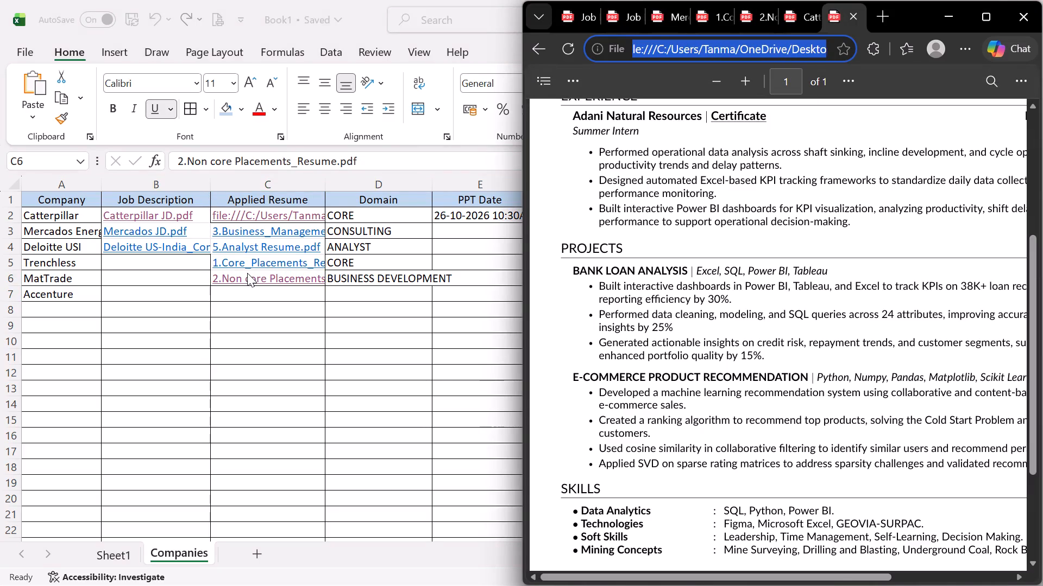
Fill MatTrade's Applied Resume link, 2.Non core Placements_Resume.pdf, down from C6 into the Accenture row's cell C7.
left_click(247, 273)
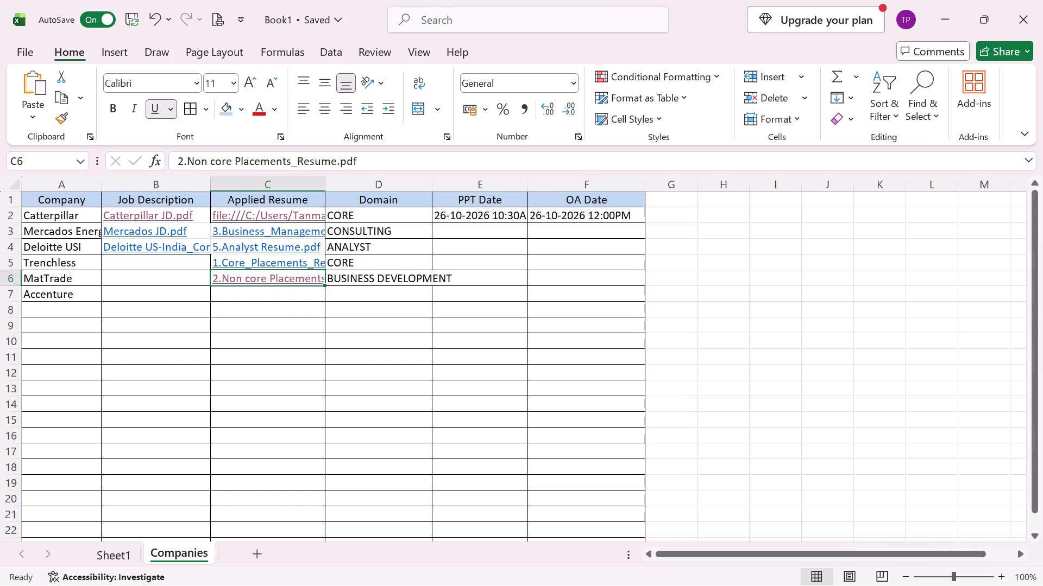
left_click_drag(325, 285, 322, 297)
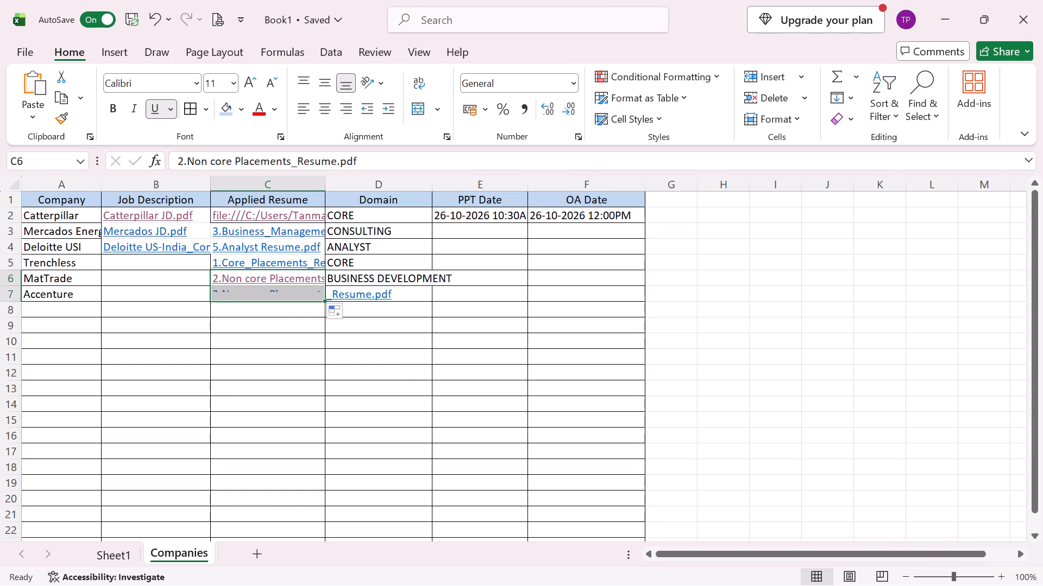
left_click(263, 327)
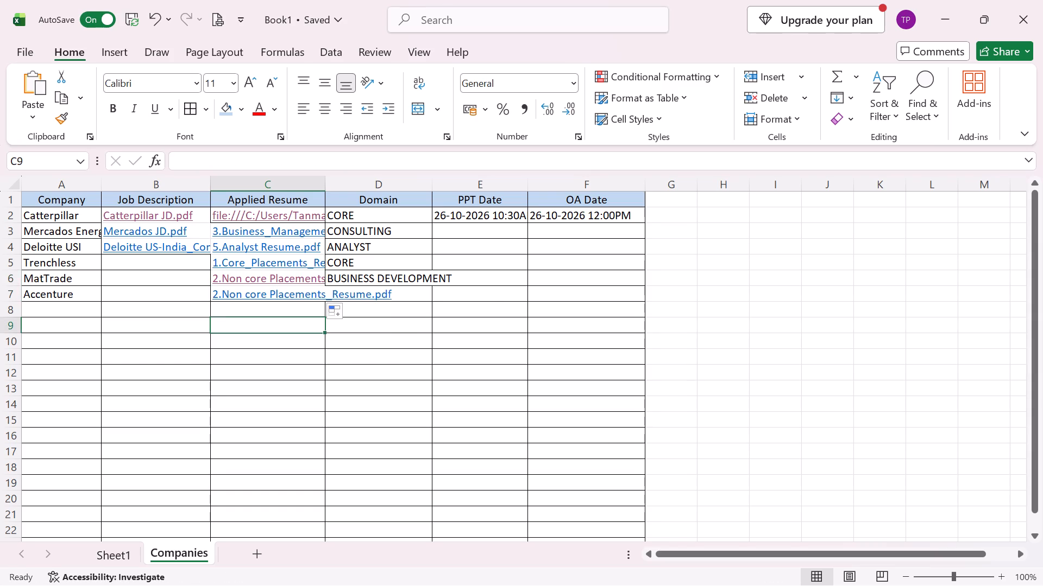
left_click(273, 432)
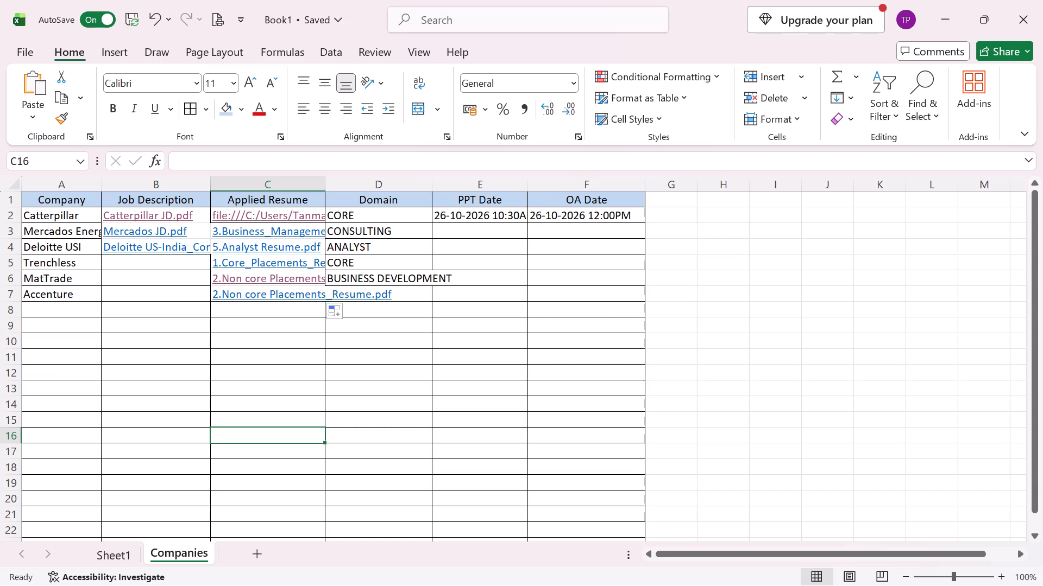
Enter CONSULTING as the Domain for the Accenture row in cell D7.
left_click(418, 294)
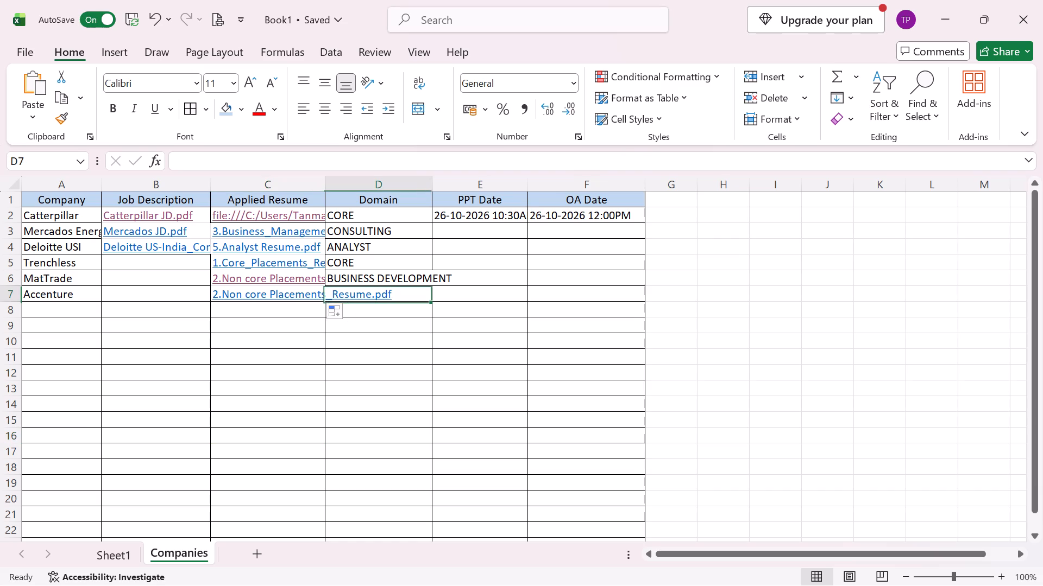
key("shift+c")
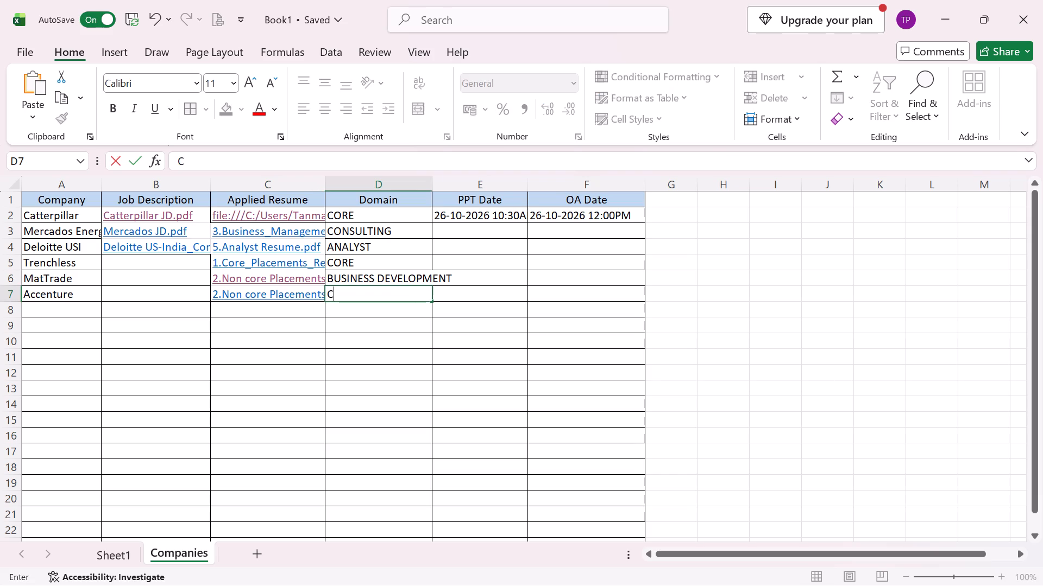
type("on")
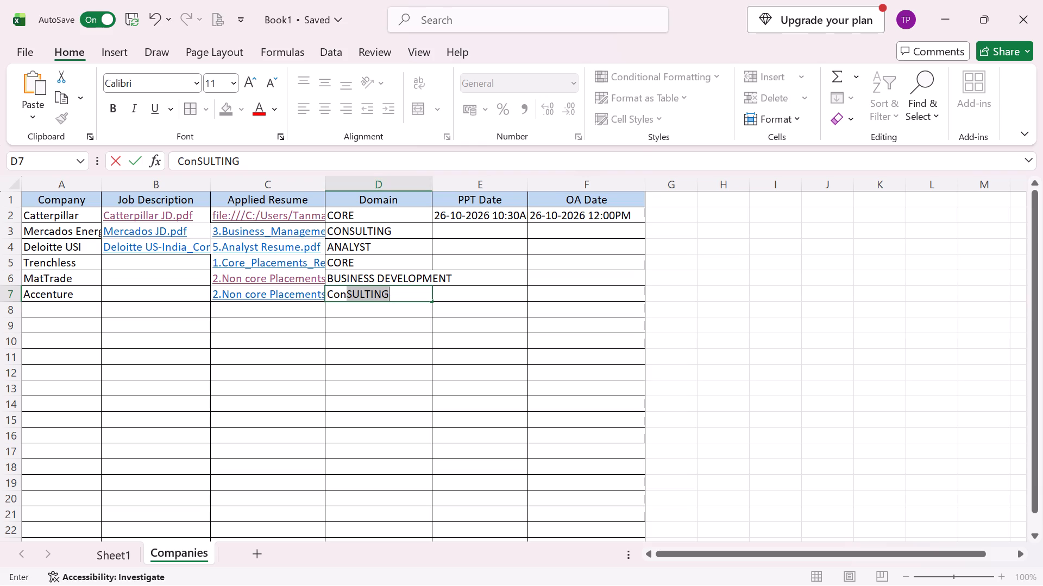
left_click(401, 229)
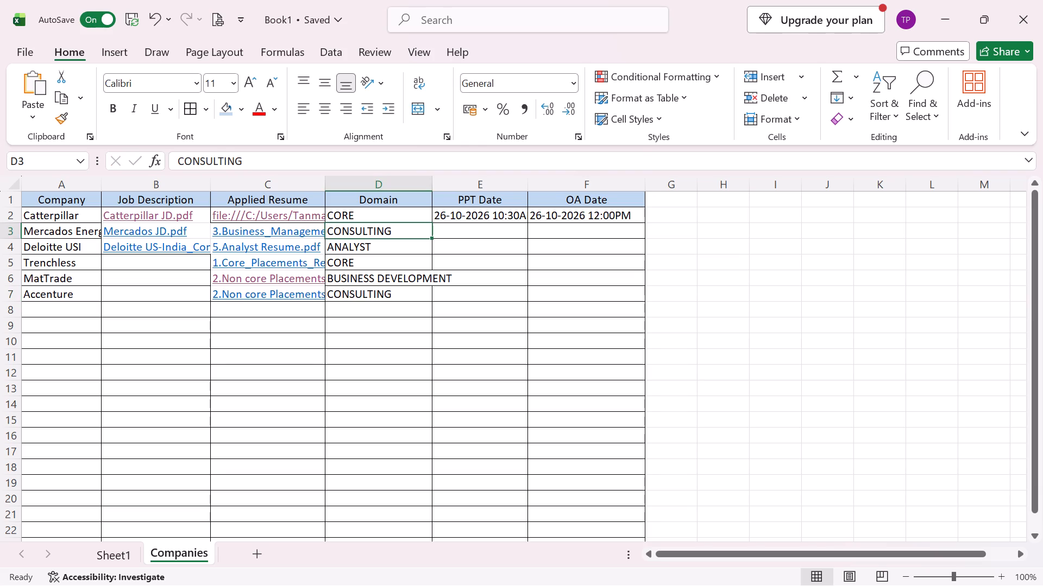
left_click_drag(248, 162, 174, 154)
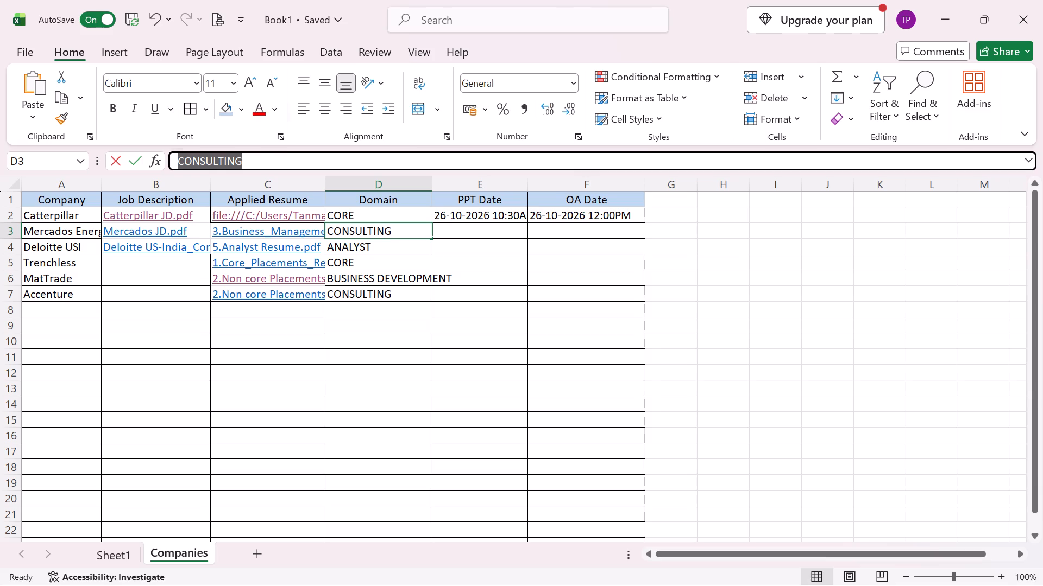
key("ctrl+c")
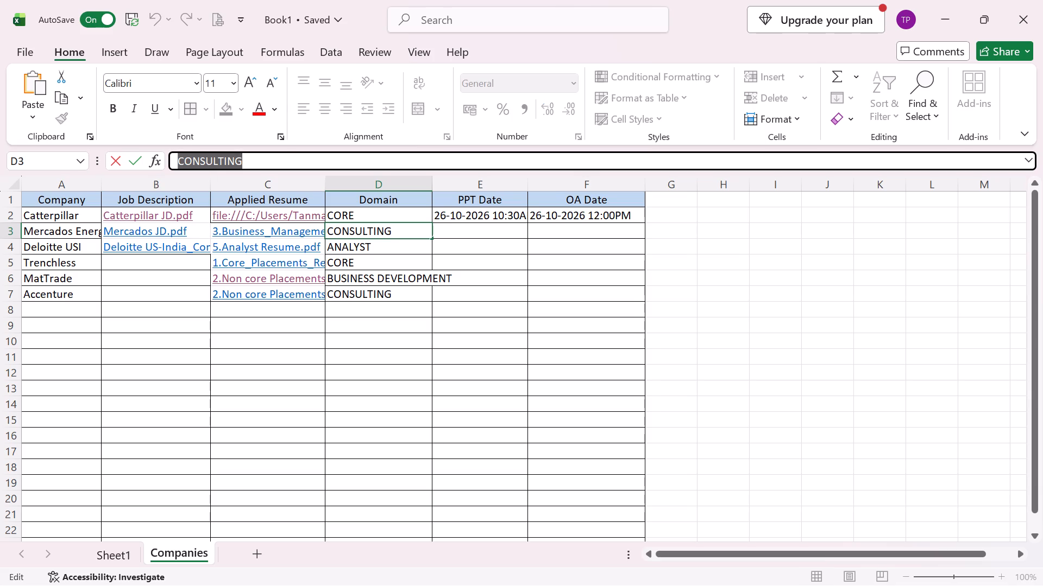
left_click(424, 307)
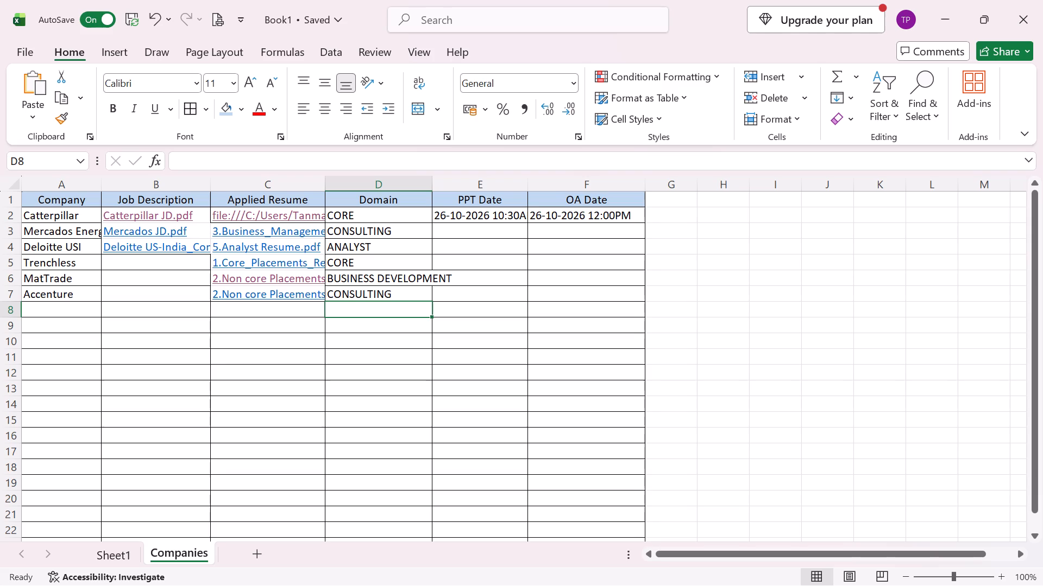
Add Bharat Coal Exchange as a new company in cell A8, below Accenture.
left_click(54, 311)
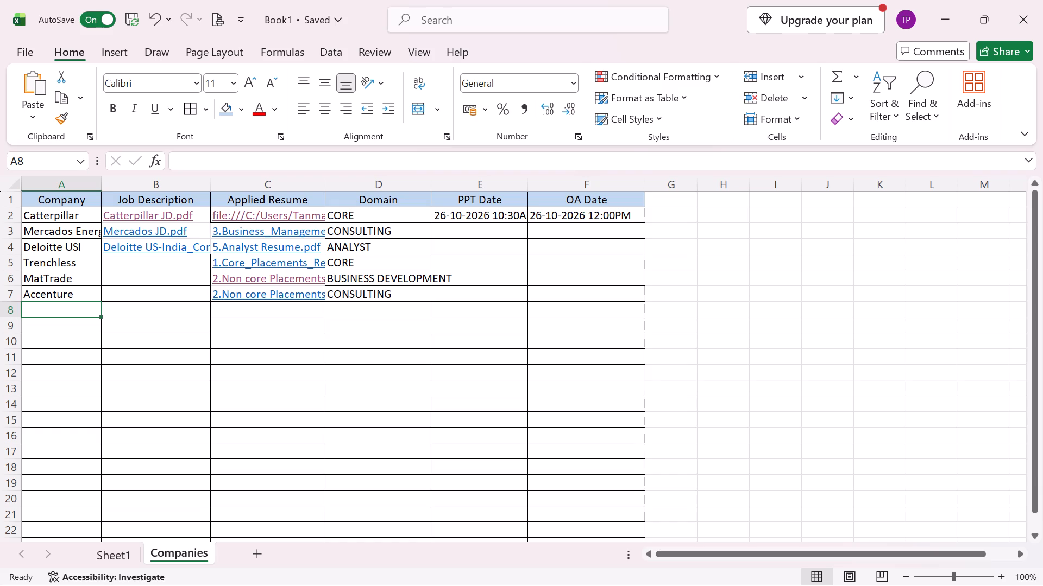
key("shift+b")
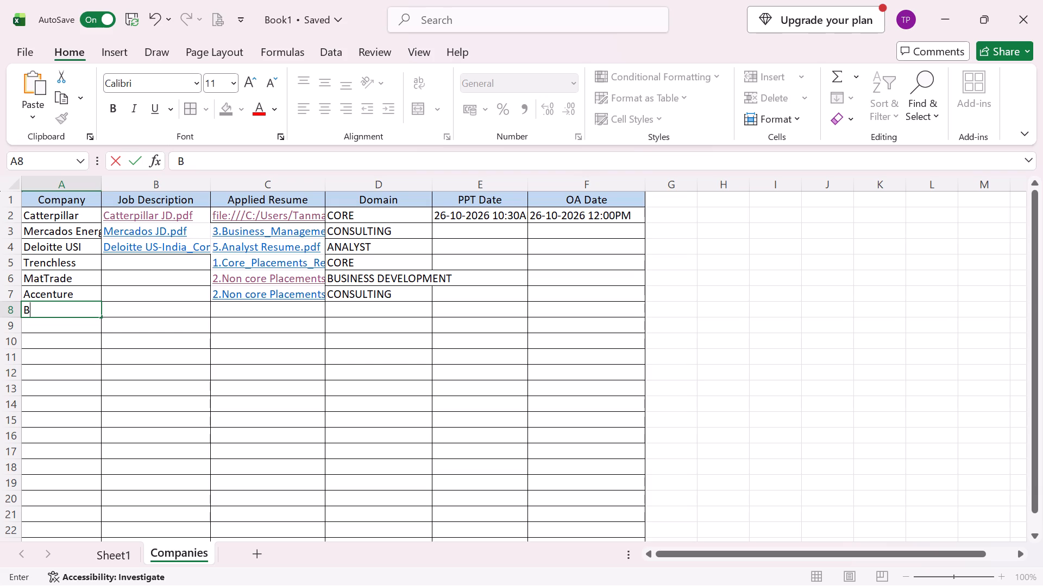
type("harat")
key("space")
type("Coal")
key("space")
type("Exchange")
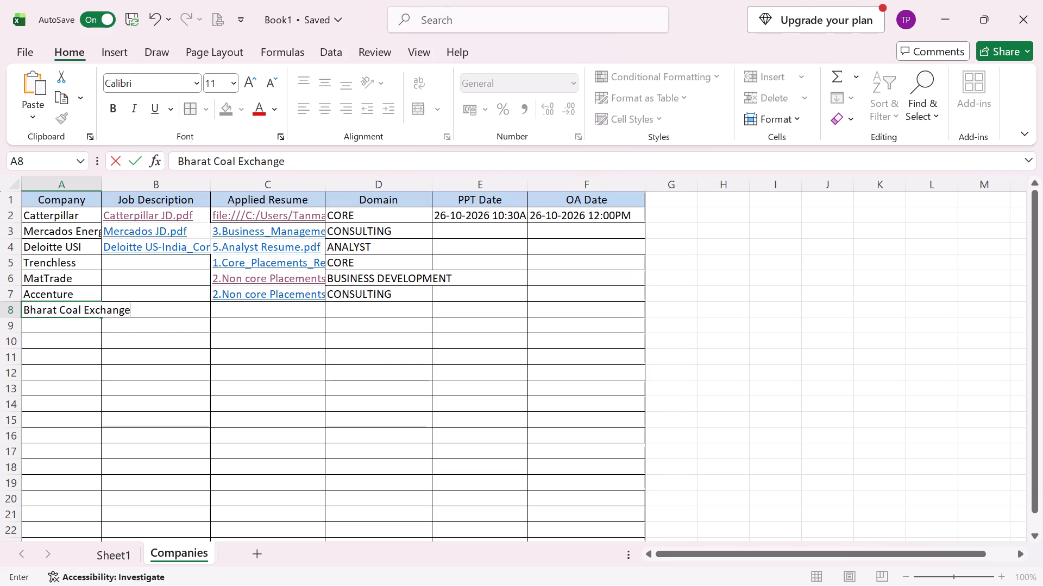
left_click(187, 309)
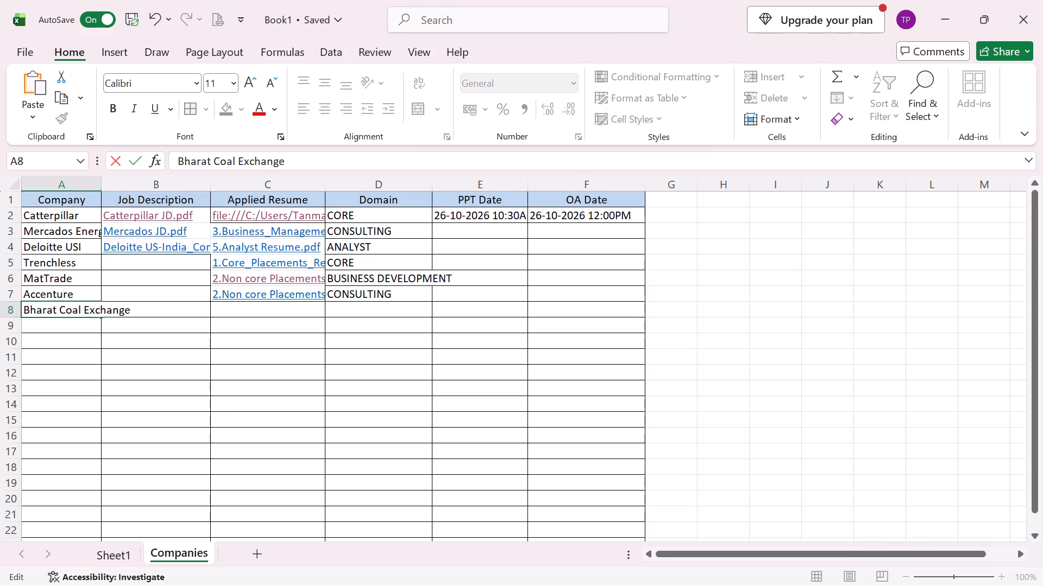
left_click(268, 310)
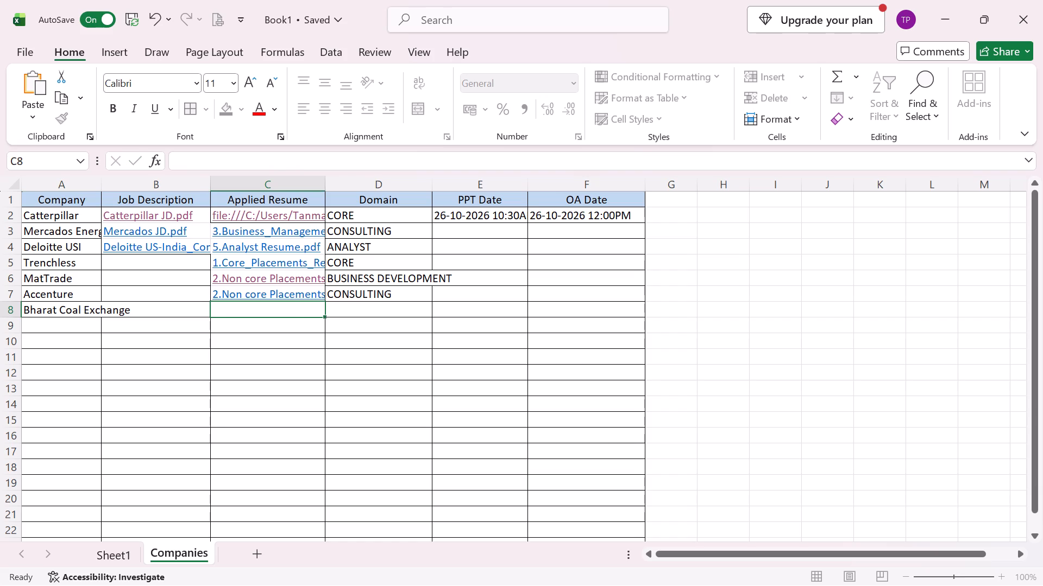
Fill Accenture's Applied Resume link, 2.Non core Placements_Resume.pdf, down from C7 into the Bharat Coal Exchange row's cell C8.
left_click(279, 295)
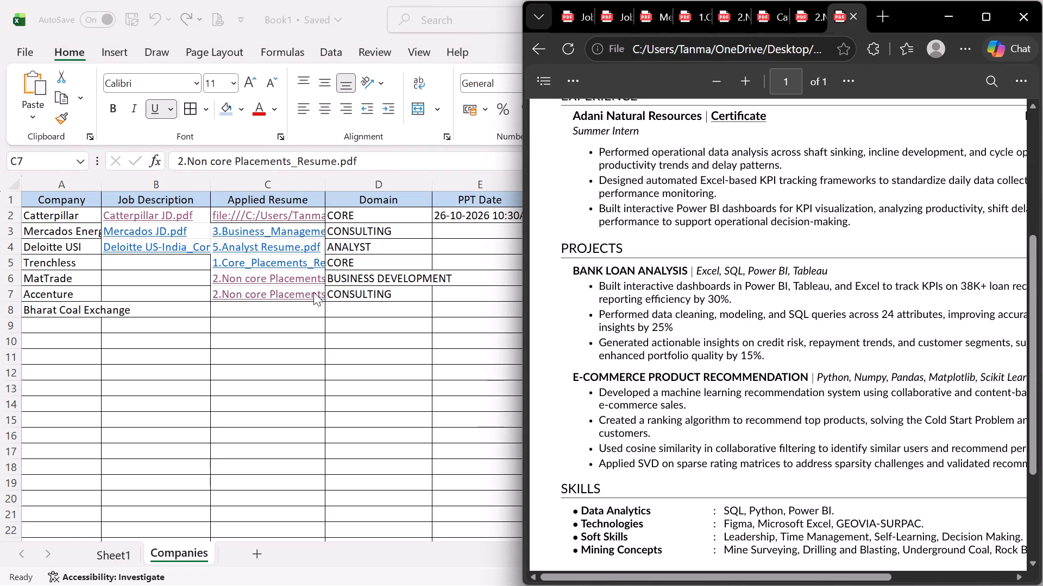
left_click(318, 292)
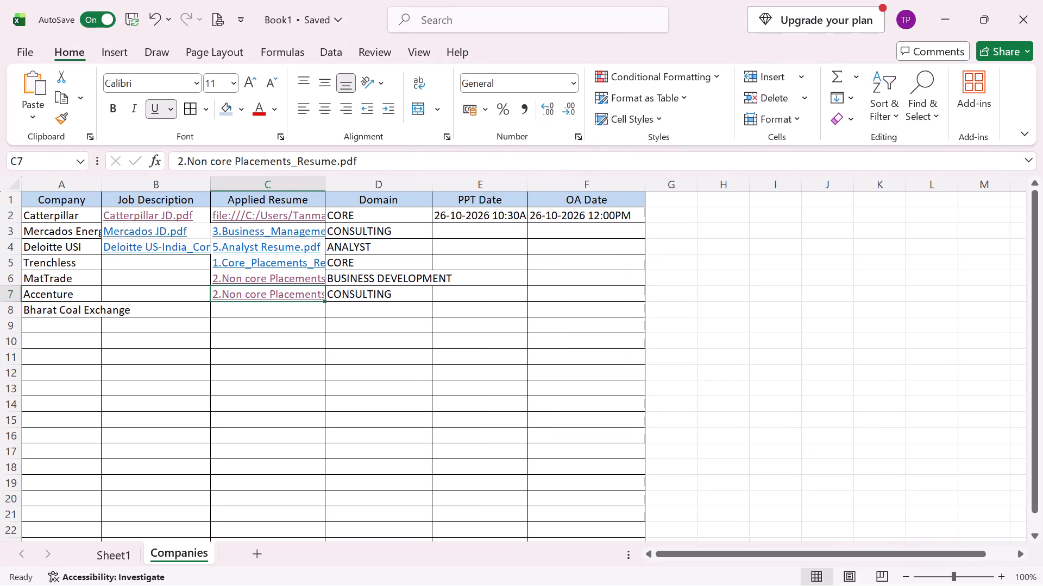
left_click_drag(324, 299, 321, 316)
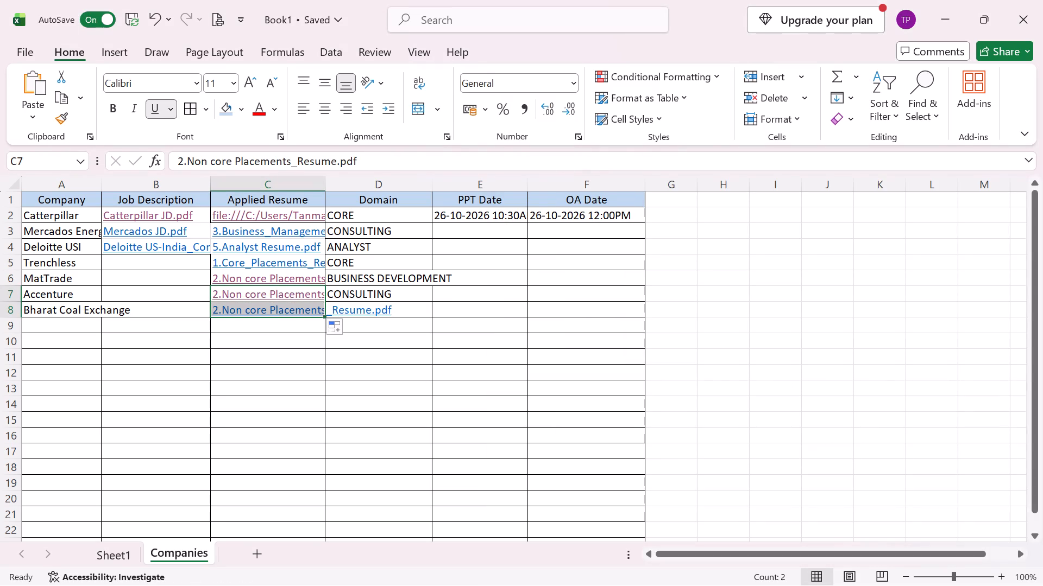
Switch to Superset and download the Business Analyst JD PDF attached to the Bharat Coal Exchange job profile.
left_click(142, 309)
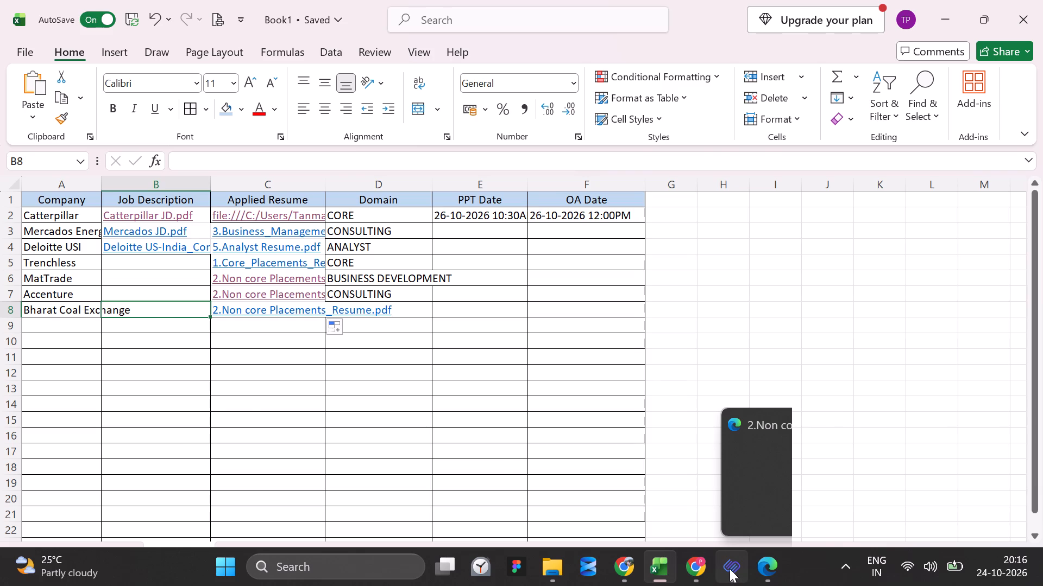
left_click(730, 569)
scroll(360, 409, "down", 1)
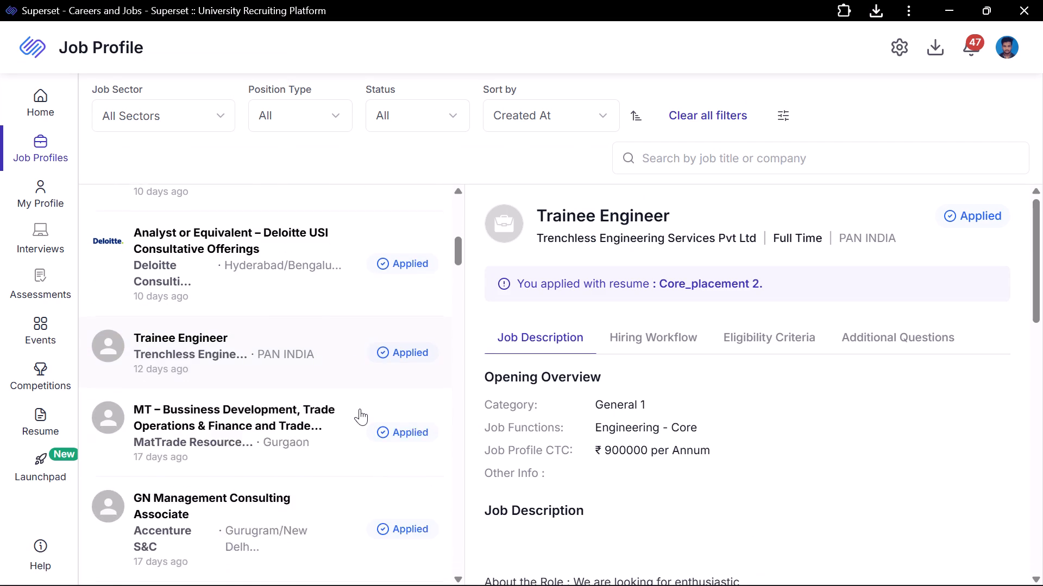
scroll(360, 409, "down", 9)
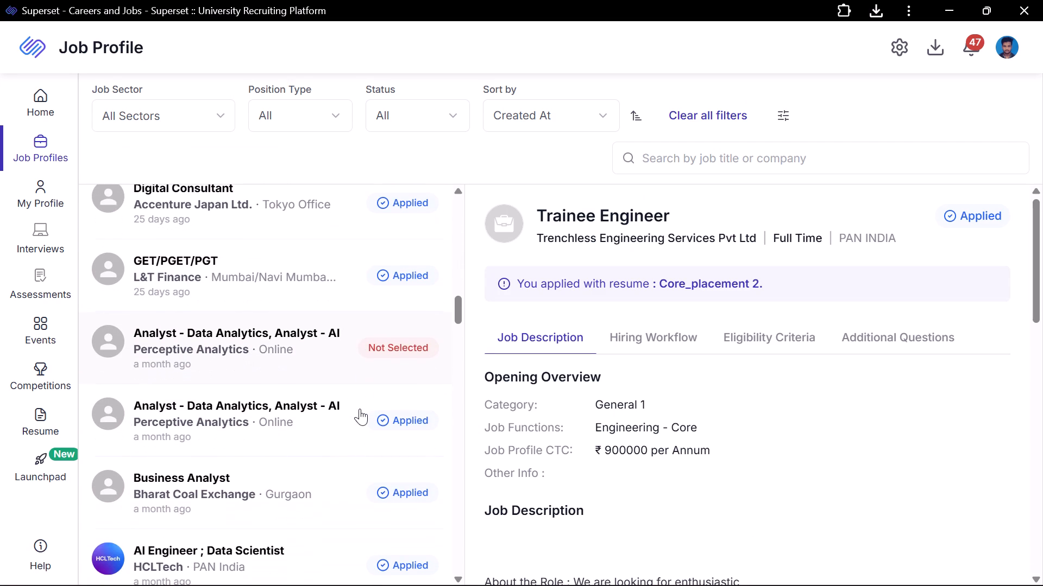
left_click(211, 495)
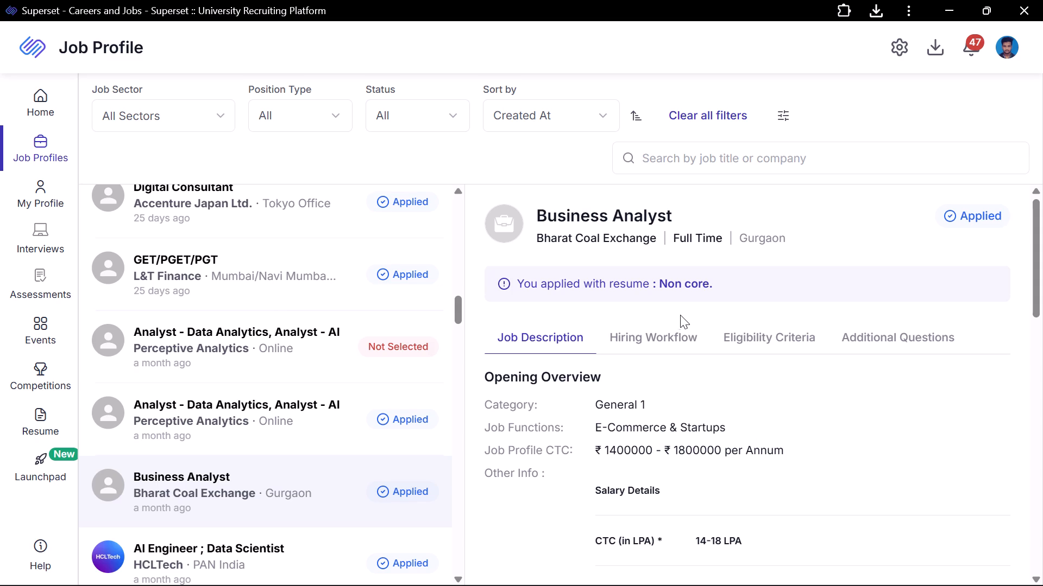
scroll(680, 315, "down", 8)
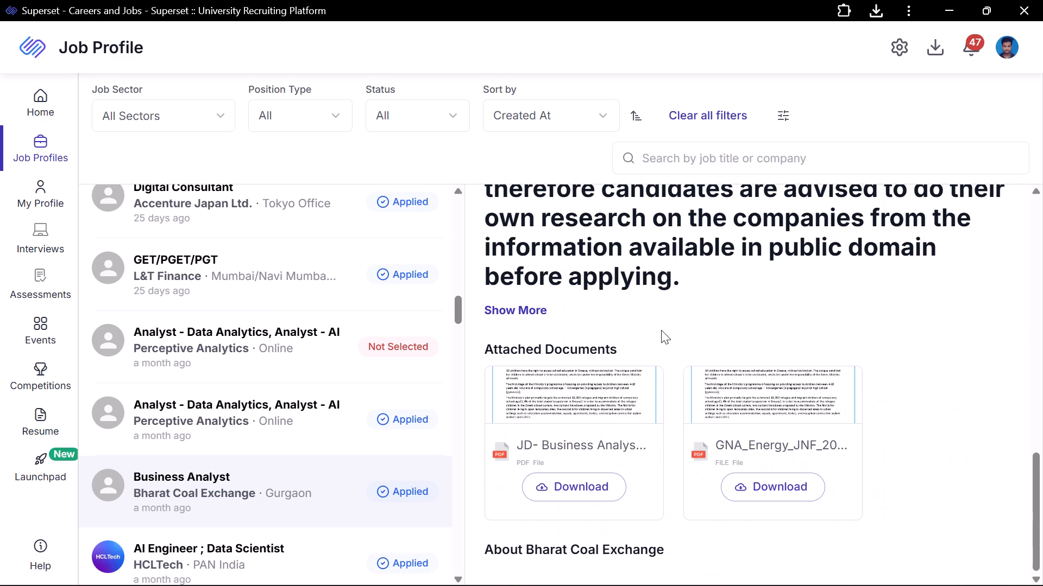
left_click(556, 483)
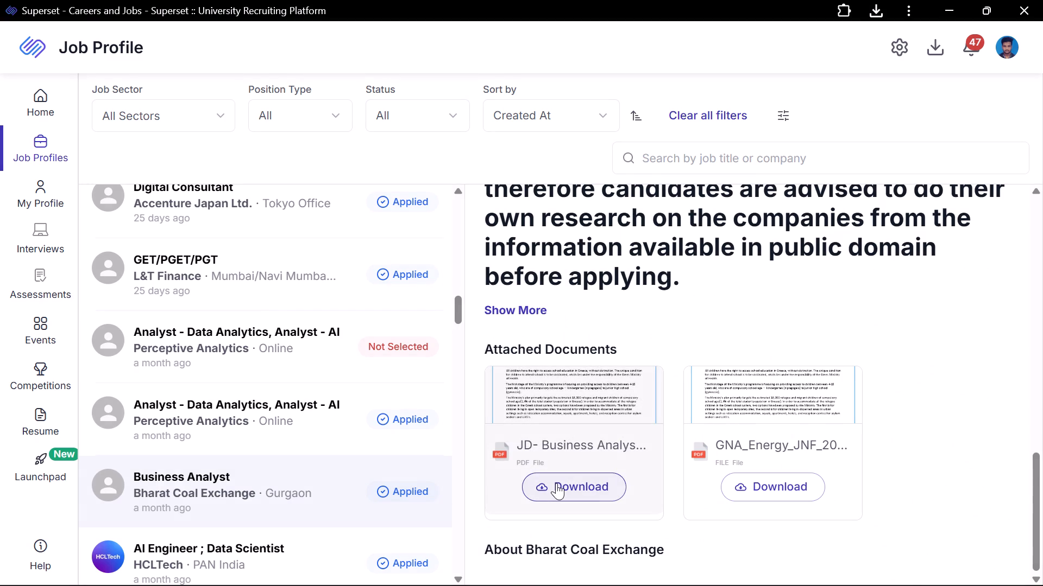
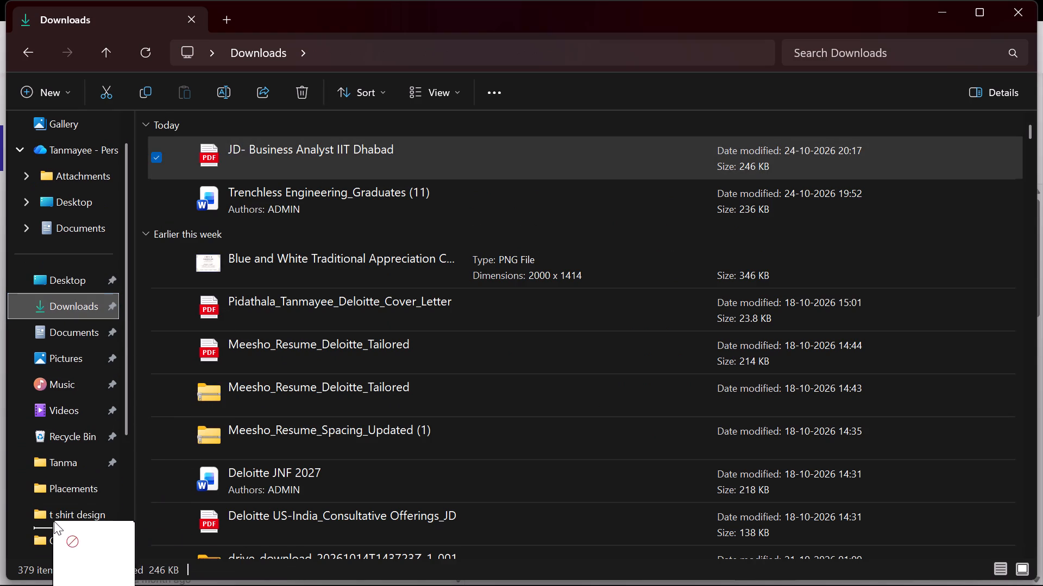
Move the JD- Business Analyst IIT Dhabad PDF from Downloads into the Placements folder.
left_click_drag(54, 521, 59, 488)
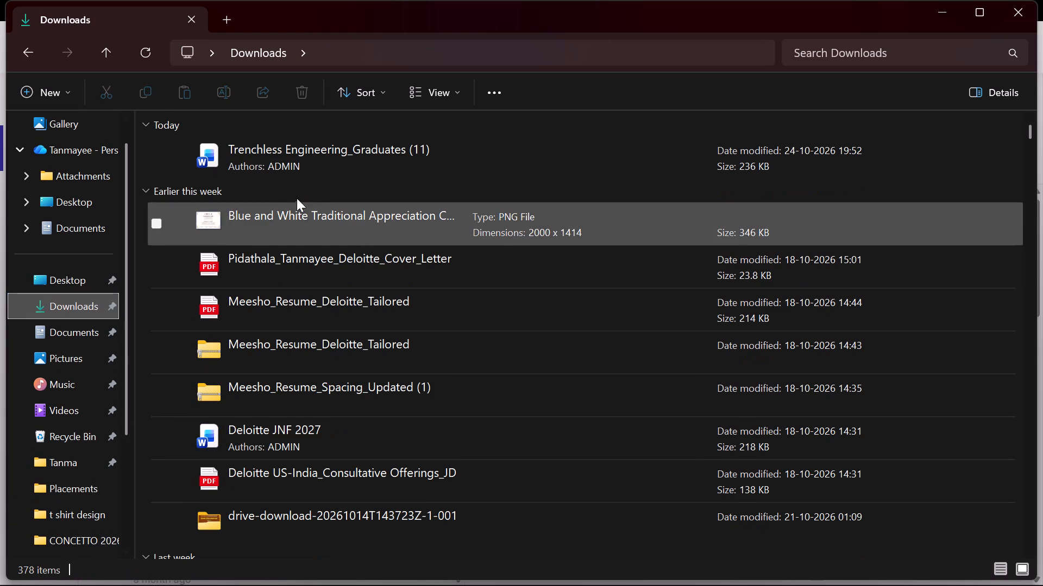
Open the Placements folder and rename the JD- Business Analyst IIT Dhabad PDF as BCX JD.
left_click(53, 487)
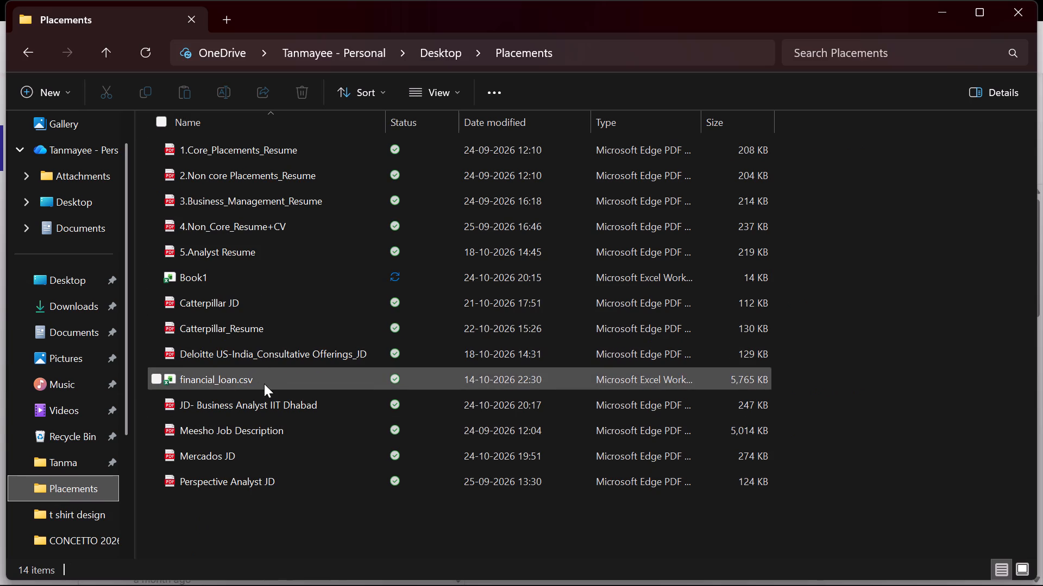
left_click(276, 410)
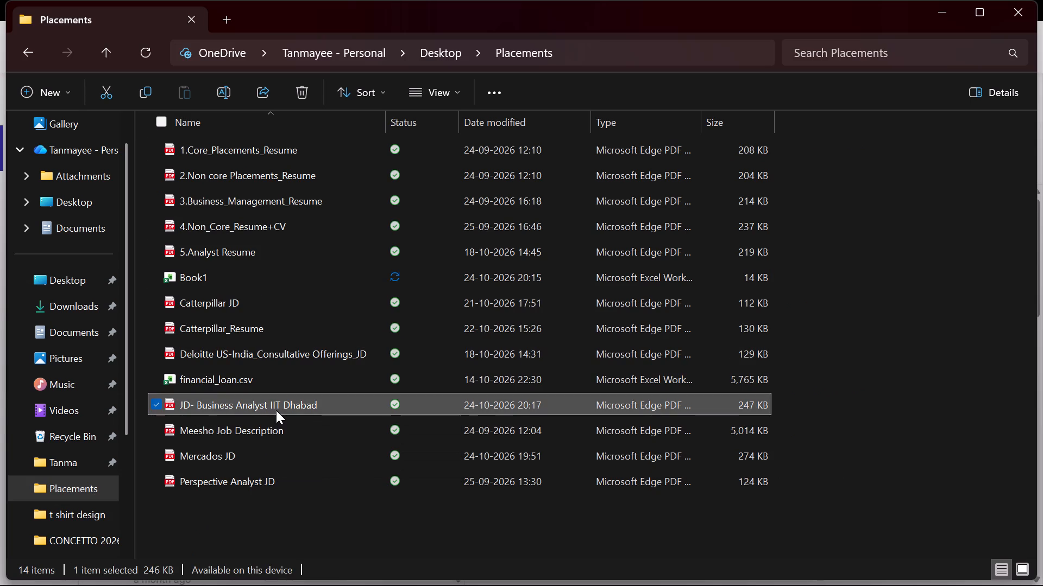
left_click(308, 406)
key("BackSpace")
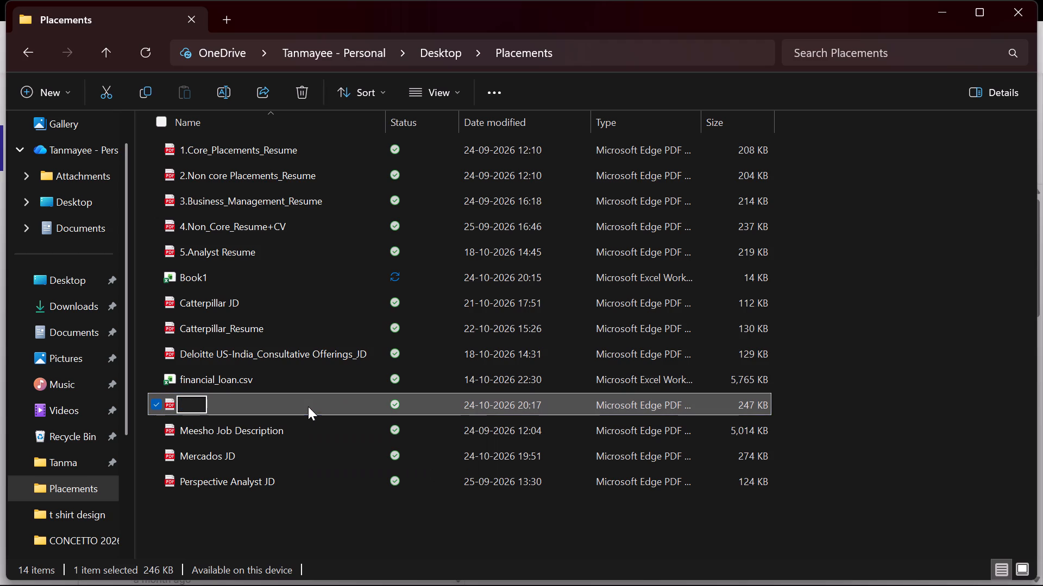
type("BCX")
key("space")
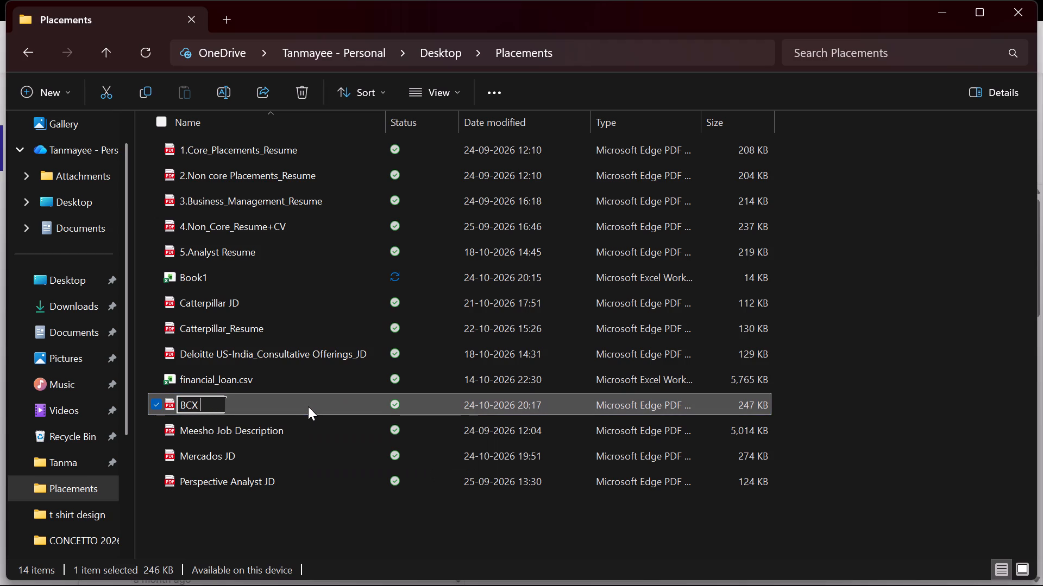
type("JD")
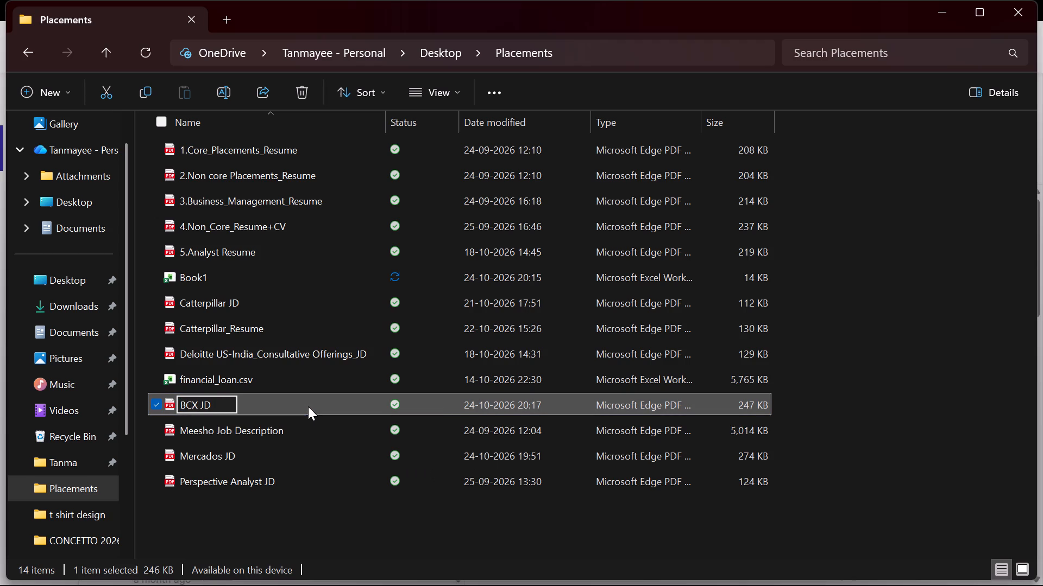
left_click(361, 526)
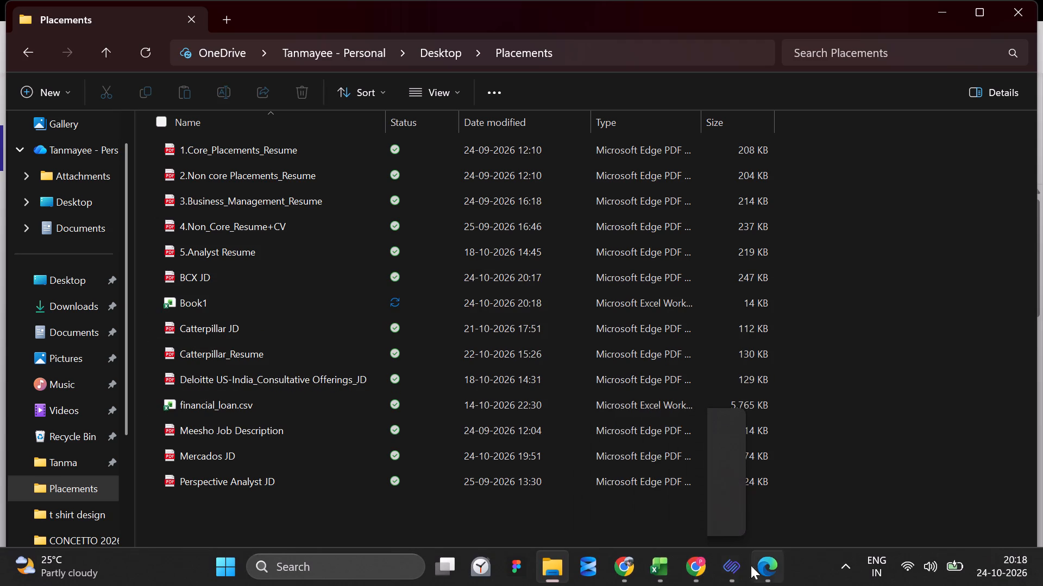
Open the BCX JD PDF, copy its file address and paste it as Bharat Coal Exchange's Job Description link in Excel cell B8.
left_click(664, 565)
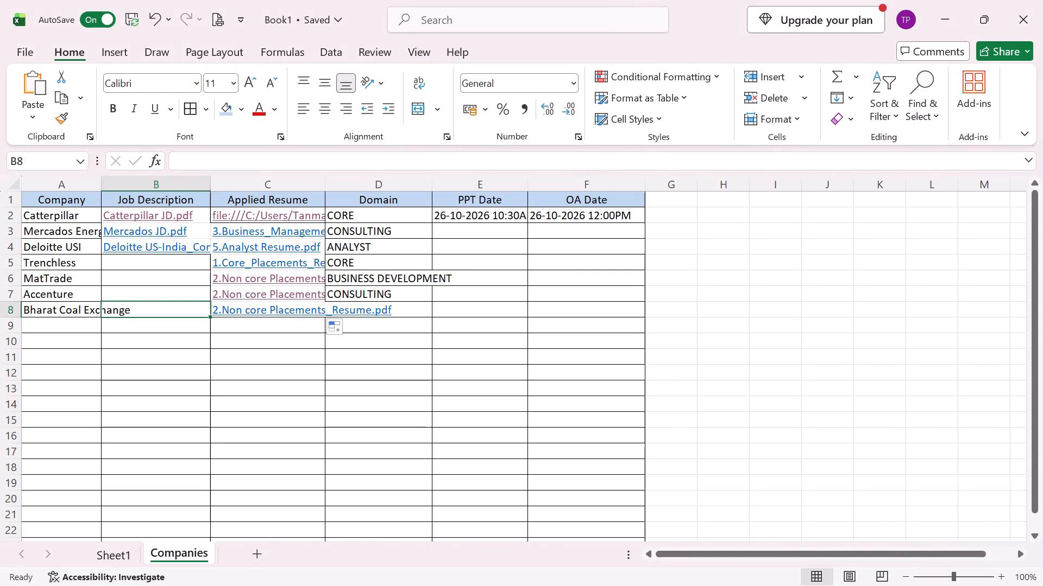
left_click(556, 564)
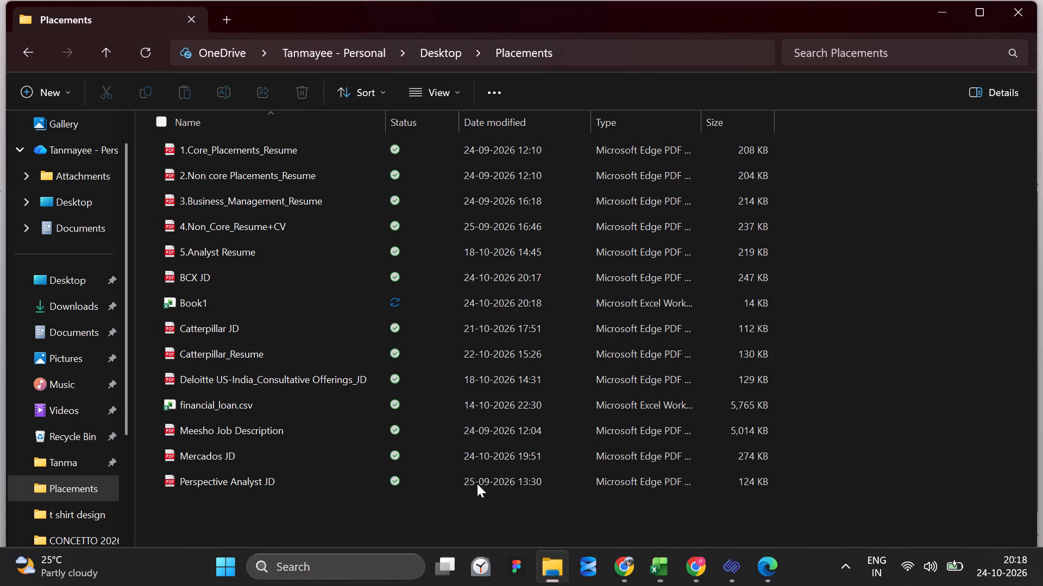
double_click(209, 272)
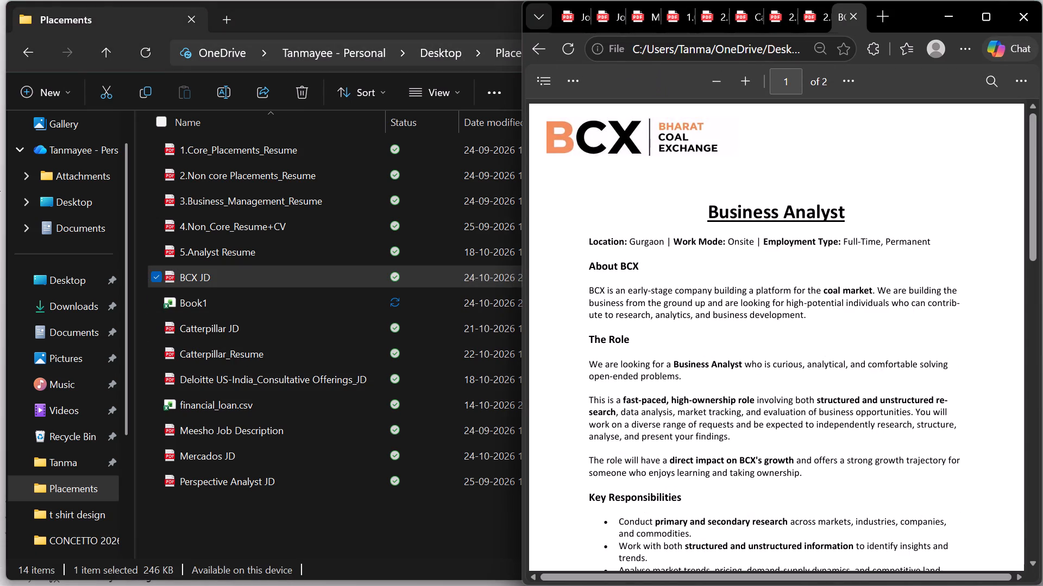
left_click_drag(634, 48, 815, 47)
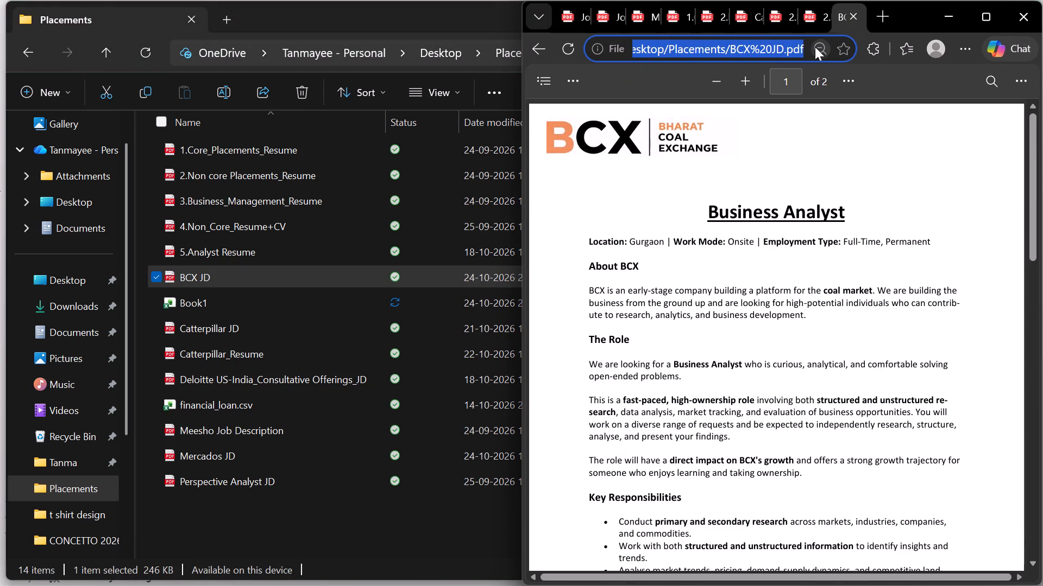
key("ctrl+c")
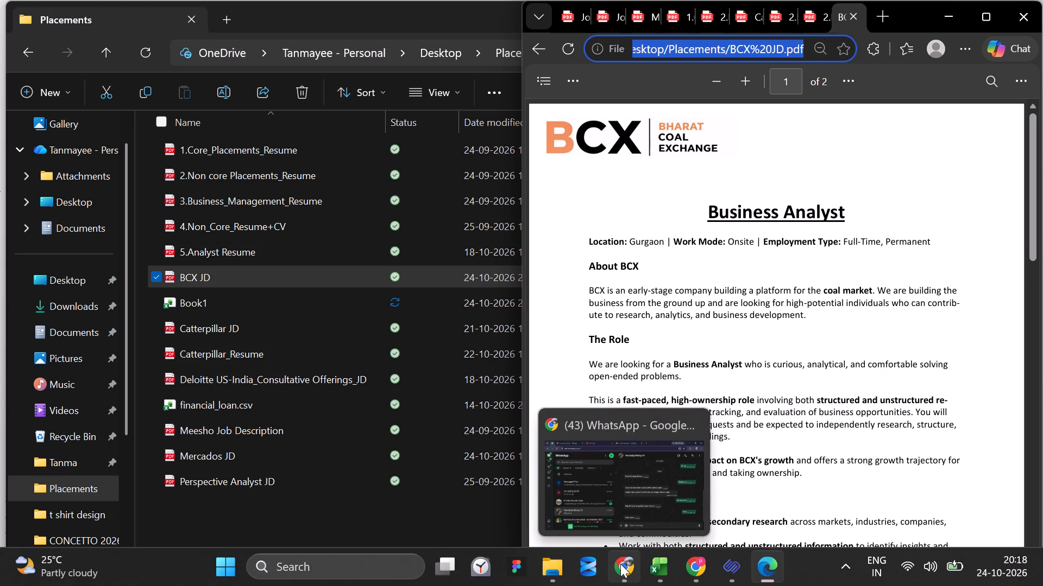
left_click(656, 569)
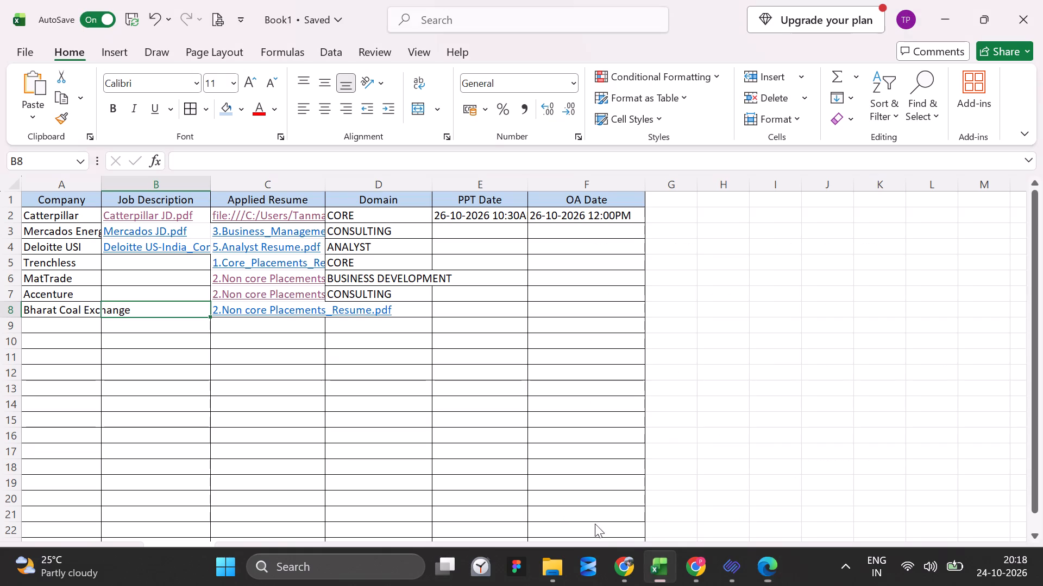
left_click(164, 309)
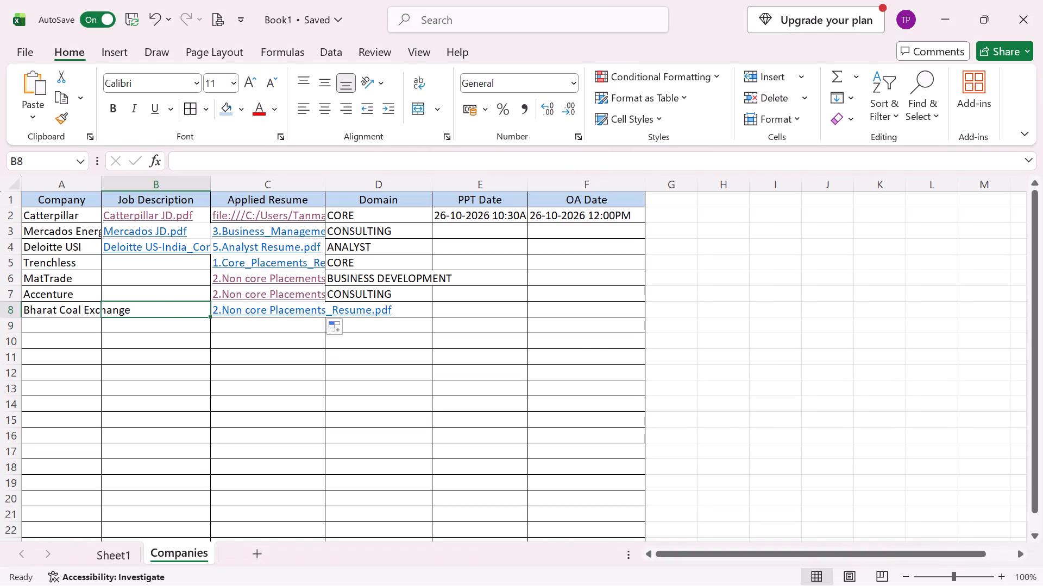
key("ctrl+v")
left_click(222, 390)
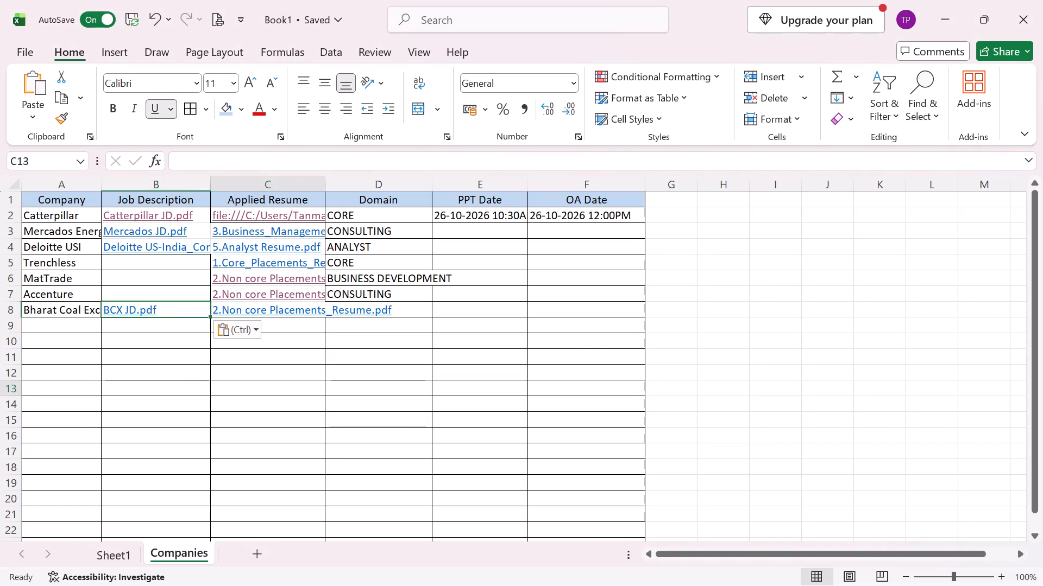
Enter BUSINESS ANALYST as the Domain for the Bharat Coal Exchange row in cell D8.
left_click(411, 309)
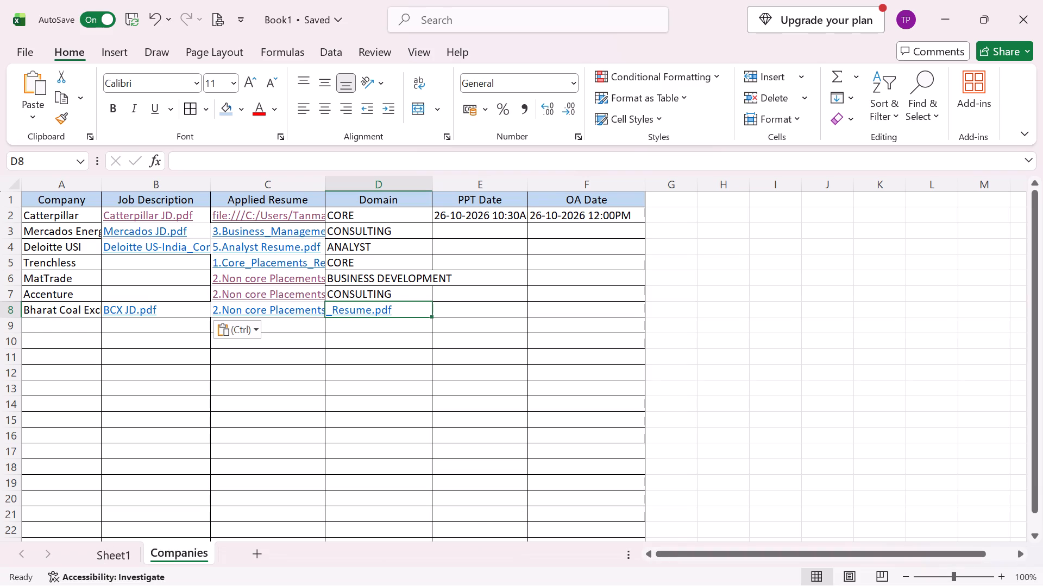
type("BUSINESS")
key("shift+space")
type("ANALYST")
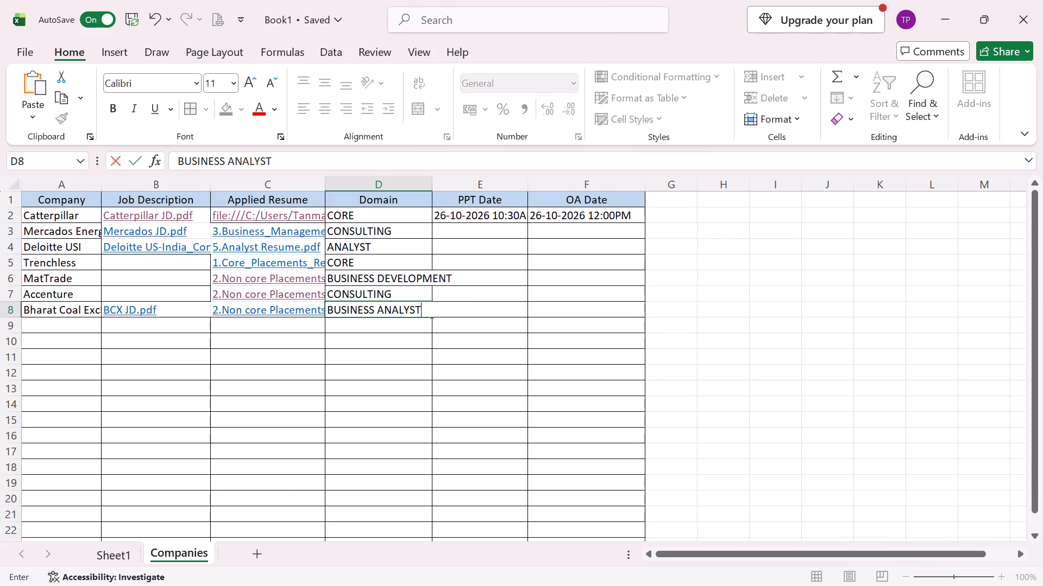
left_click(426, 434)
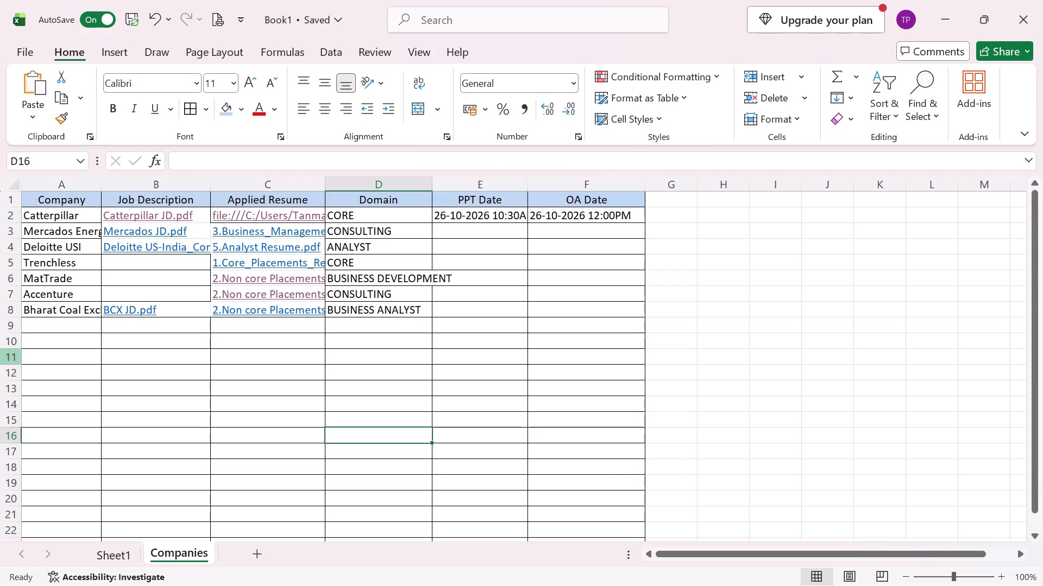
Add Meesho as a new company in cell A9, below Bharat Coal Exchange.
left_click(83, 324)
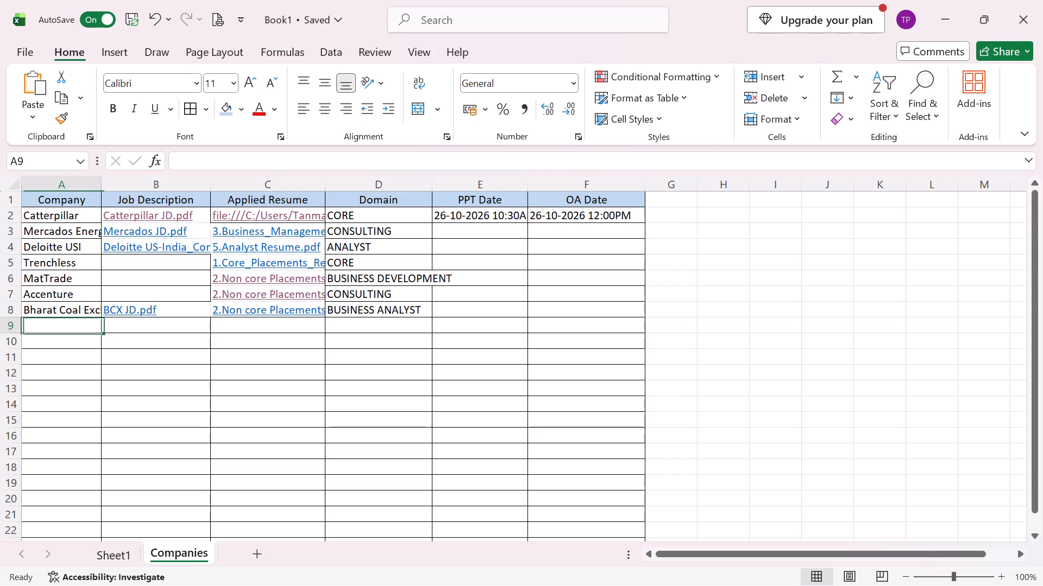
type("Meesho")
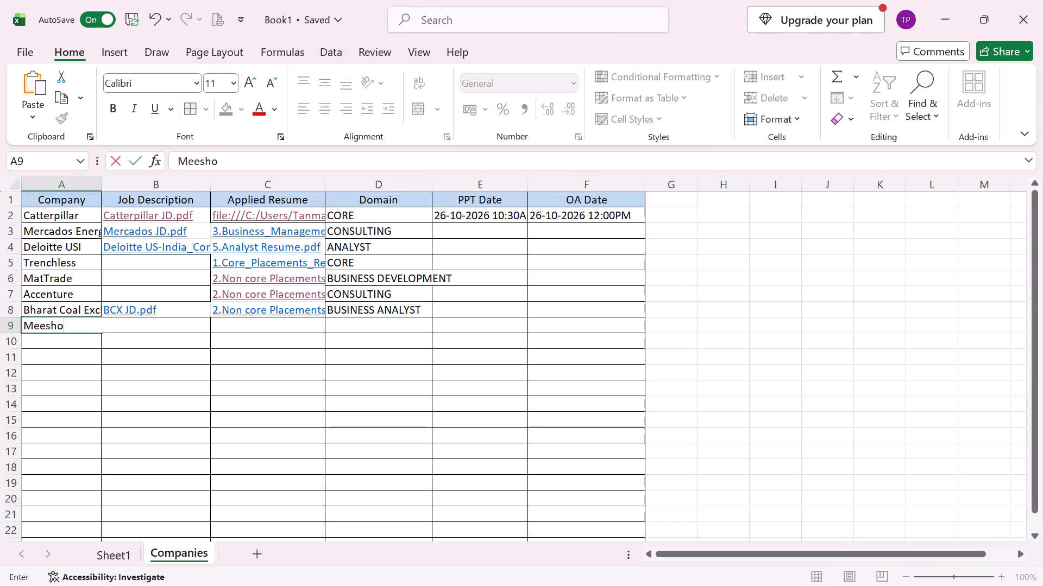
left_click(144, 328)
left_click(174, 323)
left_click(261, 337)
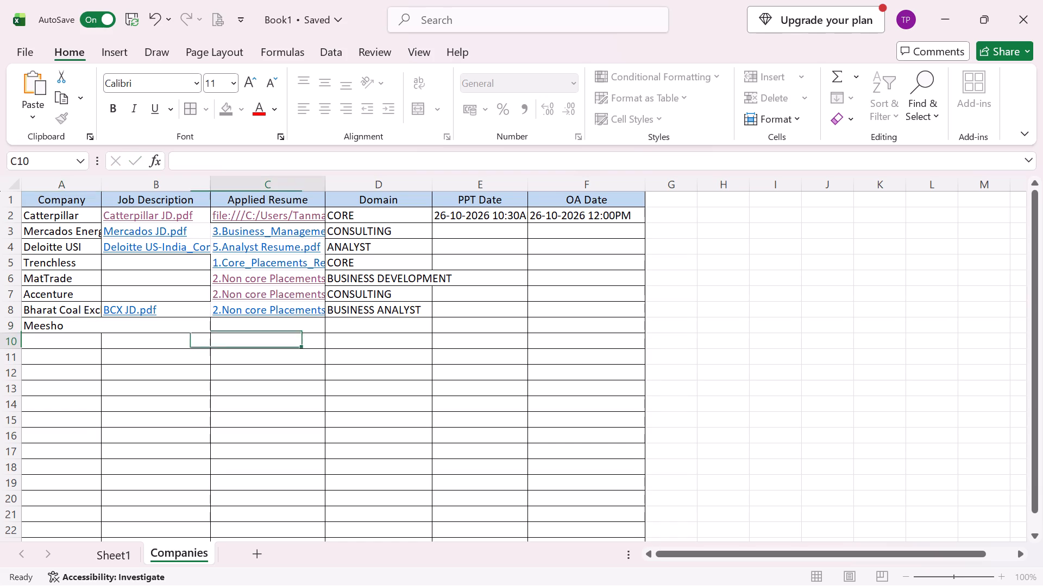
Select Meesho's Job Description cell B9, then switch to File Explorer and open the Meesho Job Description PDF from the Placements folder.
left_click(178, 325)
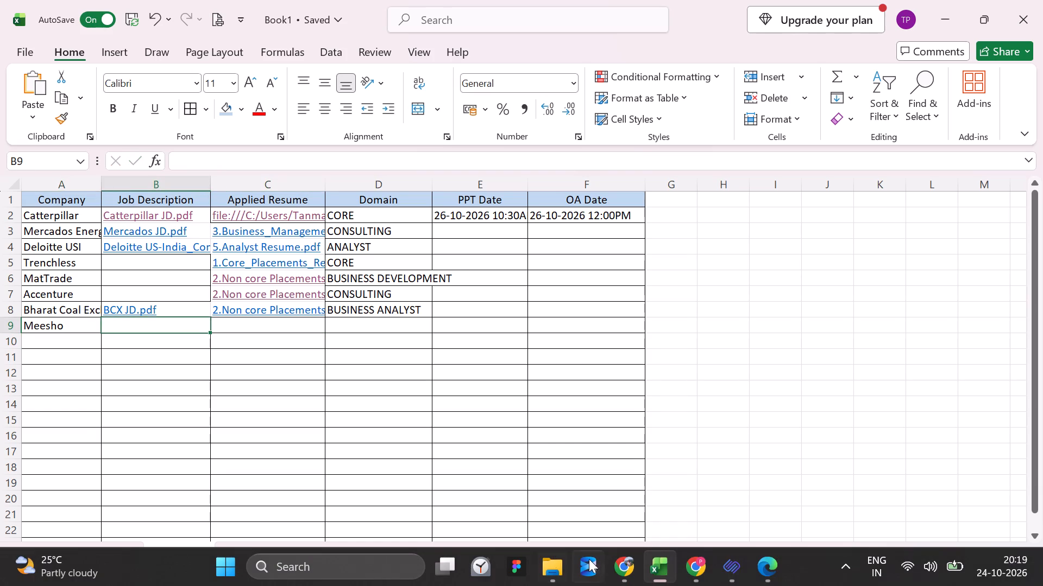
left_click(551, 571)
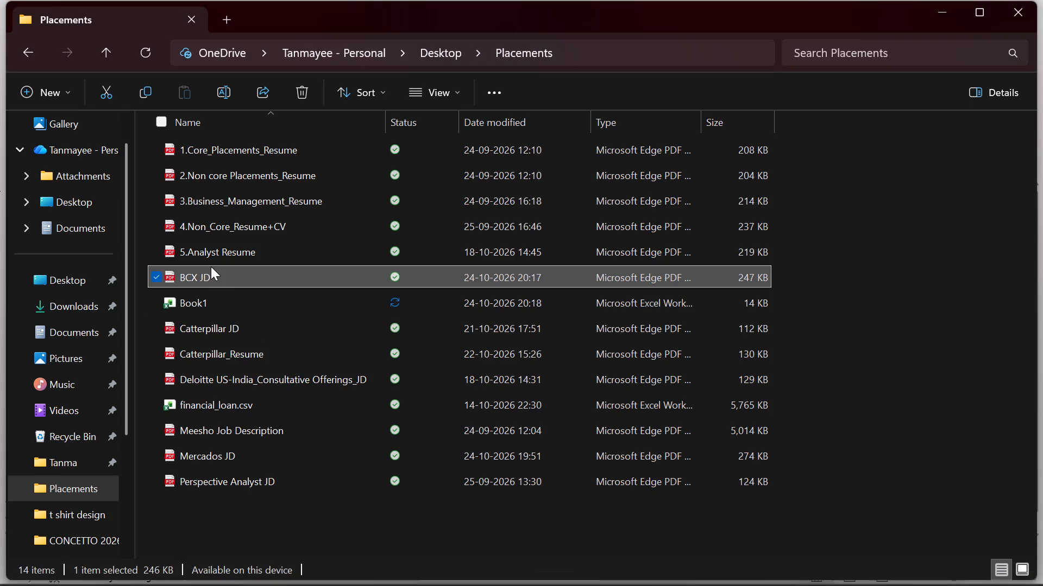
left_click(268, 425)
double_click(268, 425)
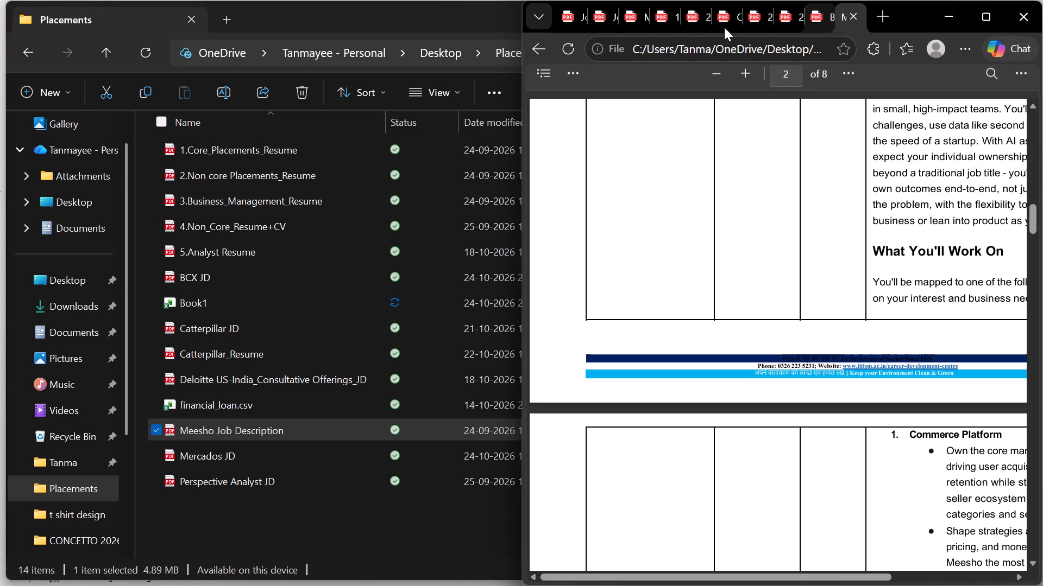
Look through the Meesho job notification form, examining the company overview, role description, salary details and declarations.
scroll(876, 238, "up", 17)
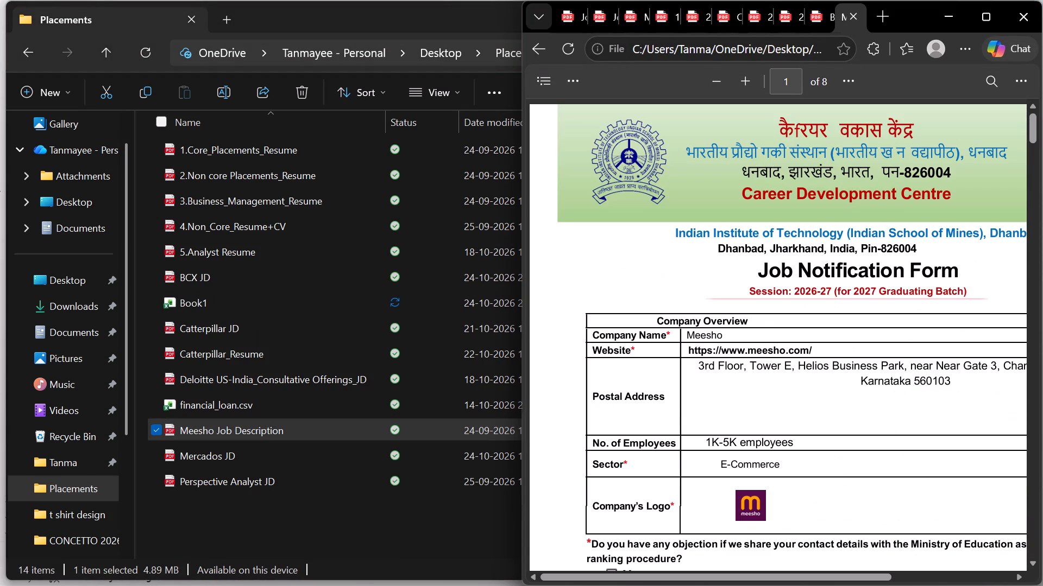
scroll(876, 238, "down", 5)
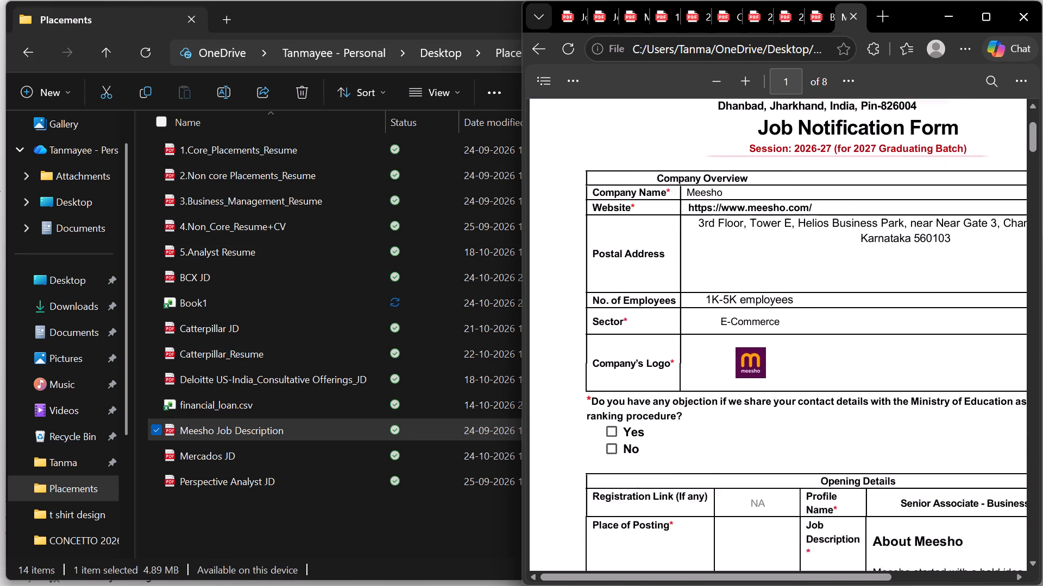
scroll(876, 238, "down", 10)
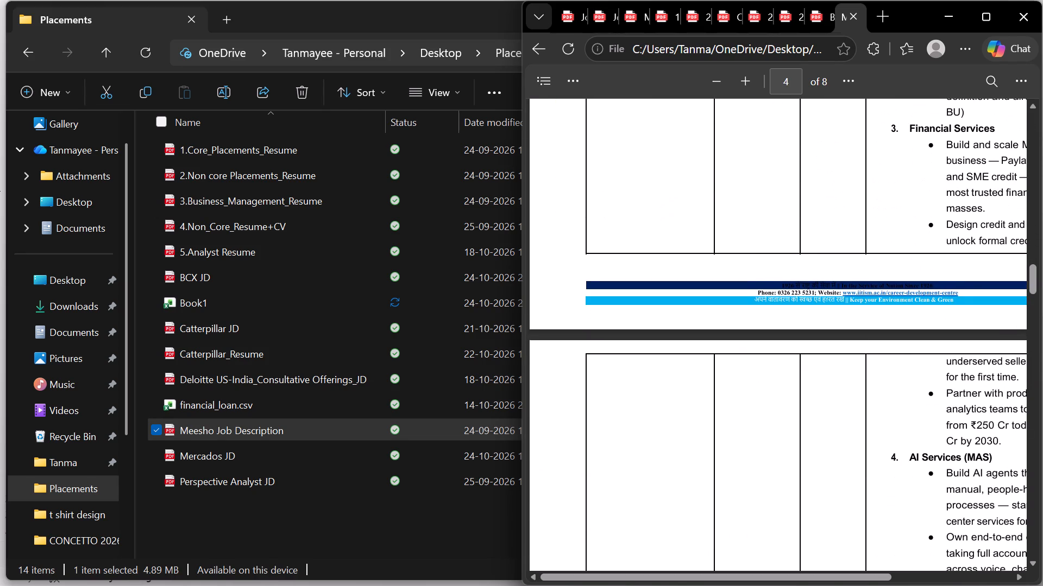
scroll(876, 238, "left", 1)
scroll(876, 238, "down", 9)
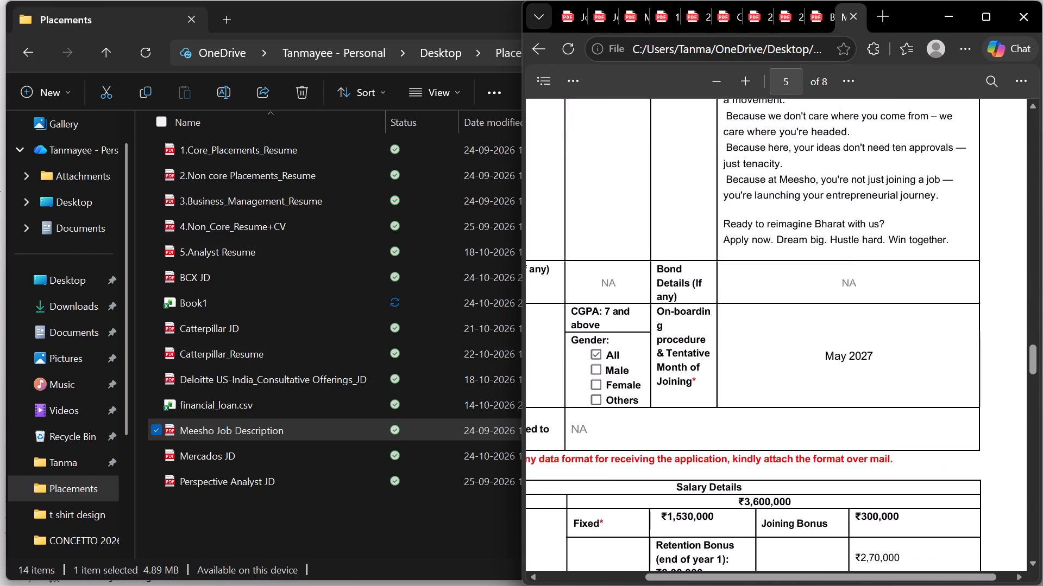
scroll(876, 238, "down", 14)
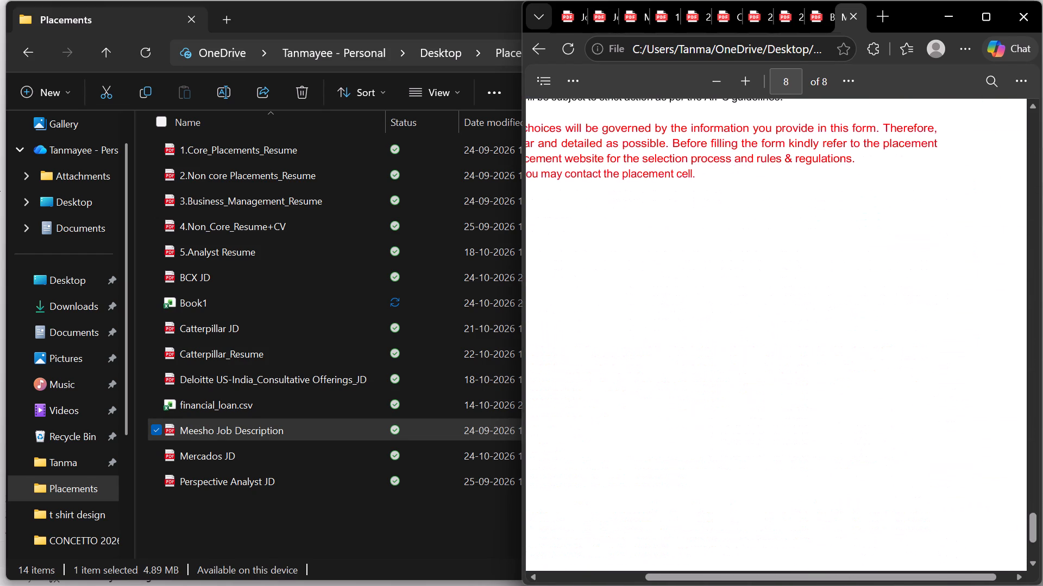
scroll(876, 238, "up", 2)
scroll(876, 238, "right", 2)
scroll(876, 238, "up", 1)
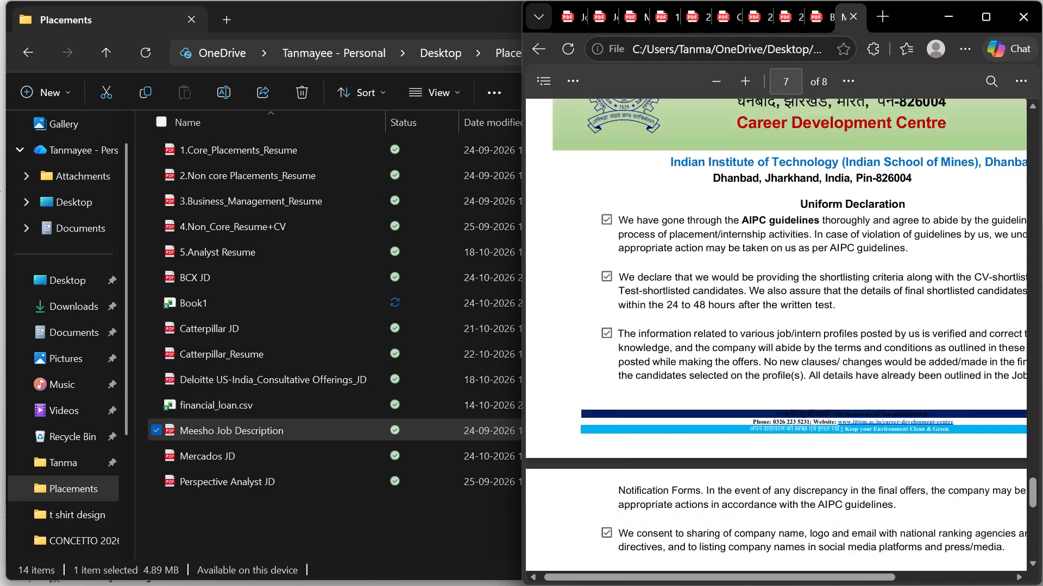
scroll(876, 238, "up", 3)
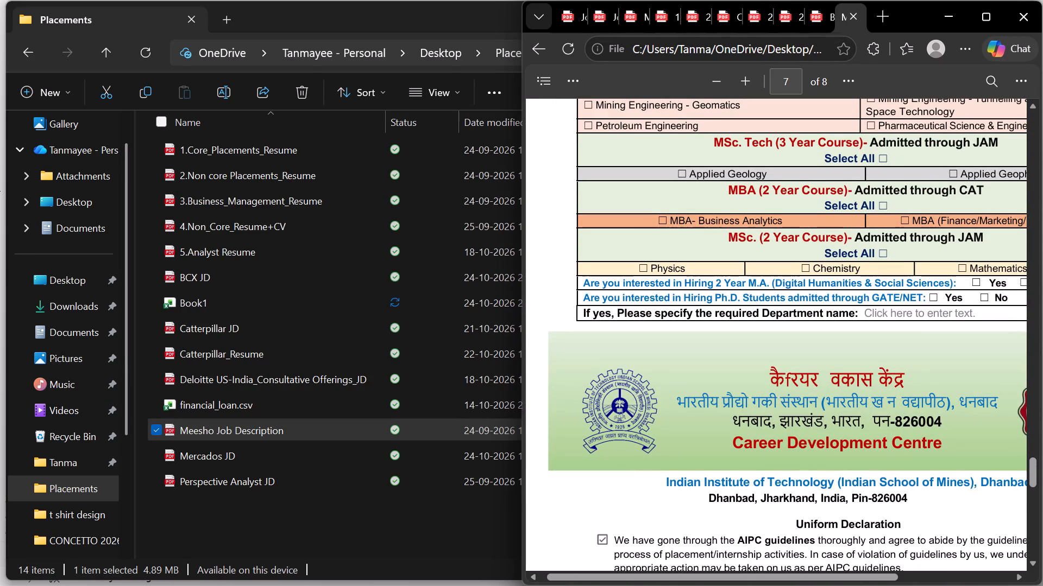
Copy the Meesho Job Description PDF's file address and paste it as a link into Meesho's Job Description cell B9 in Excel.
left_click_drag(632, 50, 838, 46)
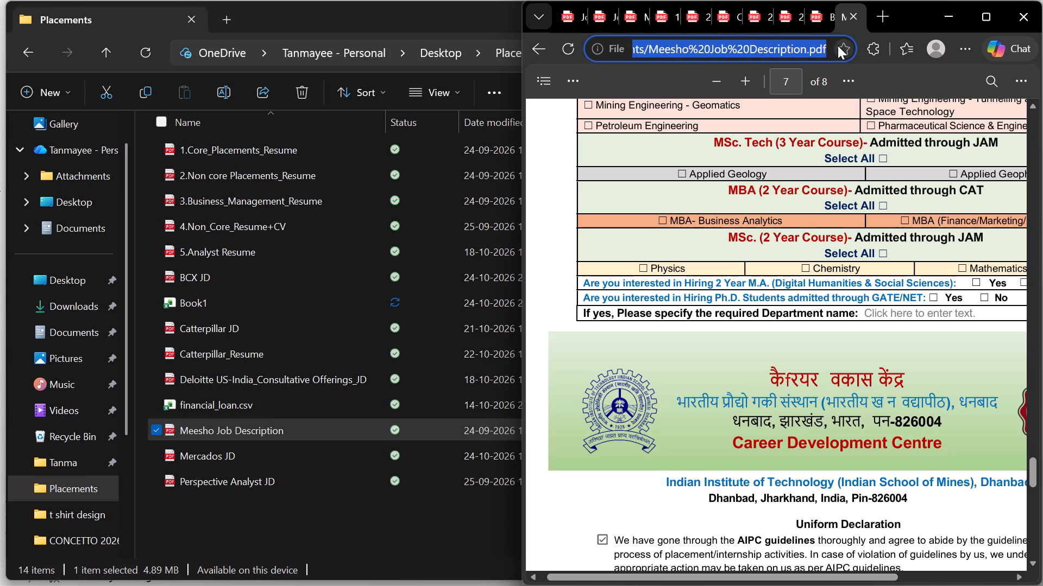
key("ctrl+c")
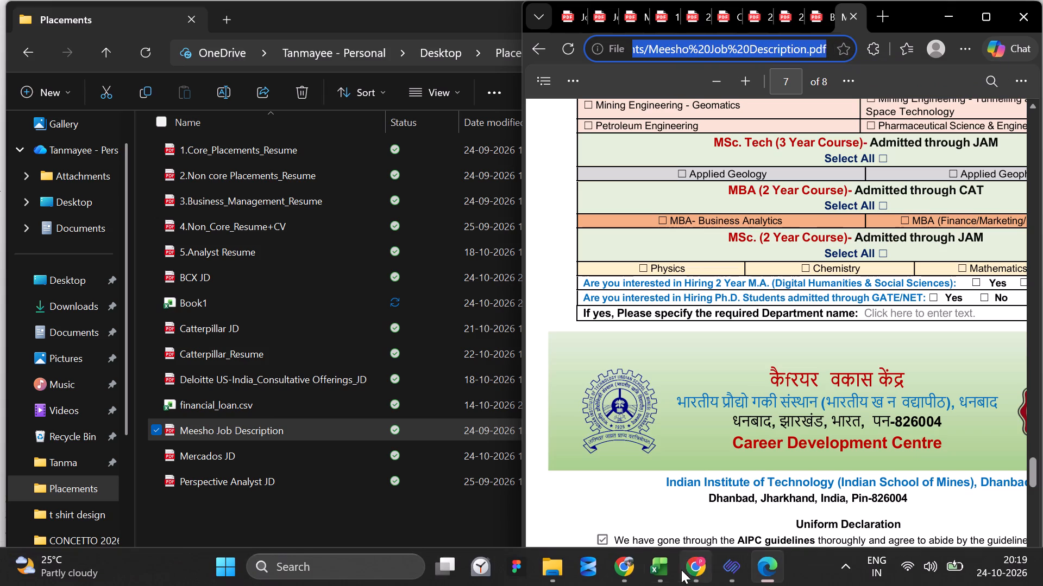
left_click(726, 571)
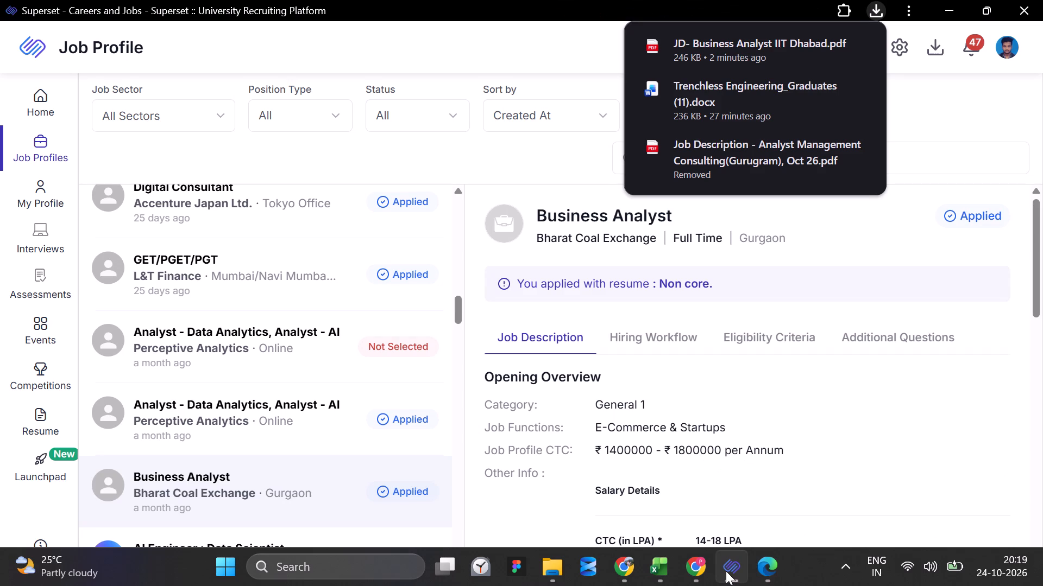
left_click(726, 571)
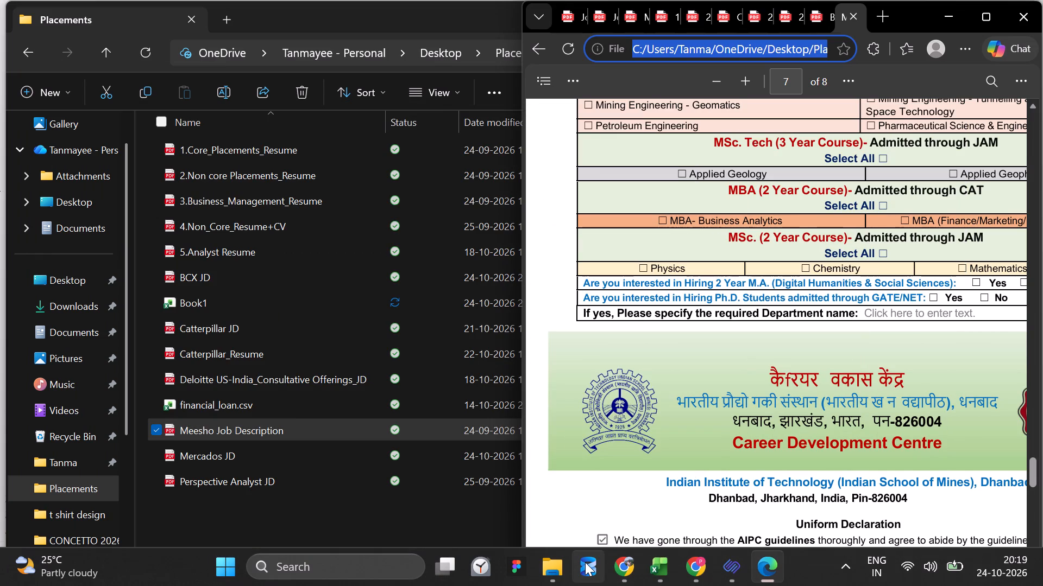
left_click(770, 575)
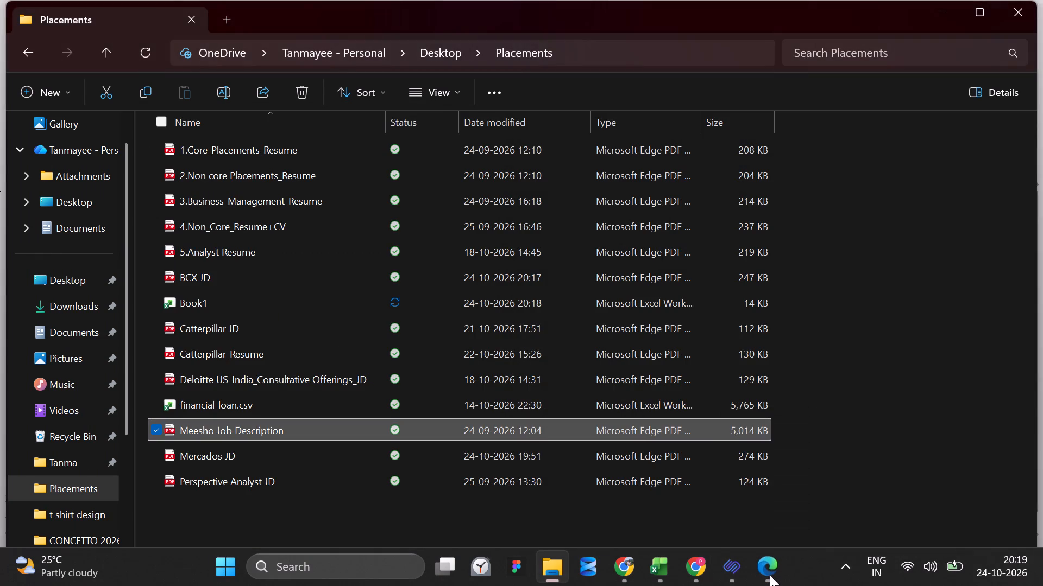
left_click(939, 7)
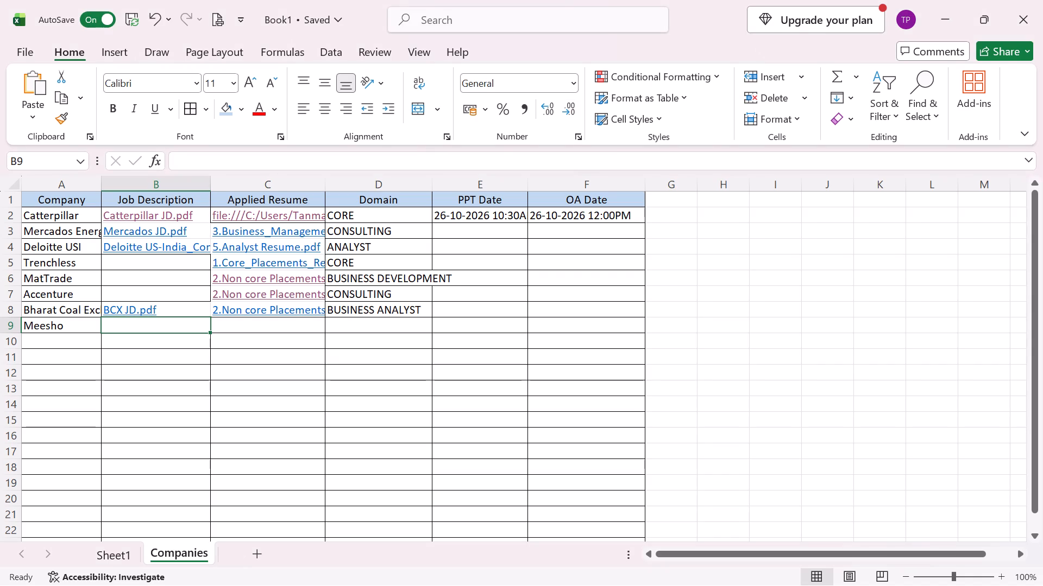
left_click(274, 324)
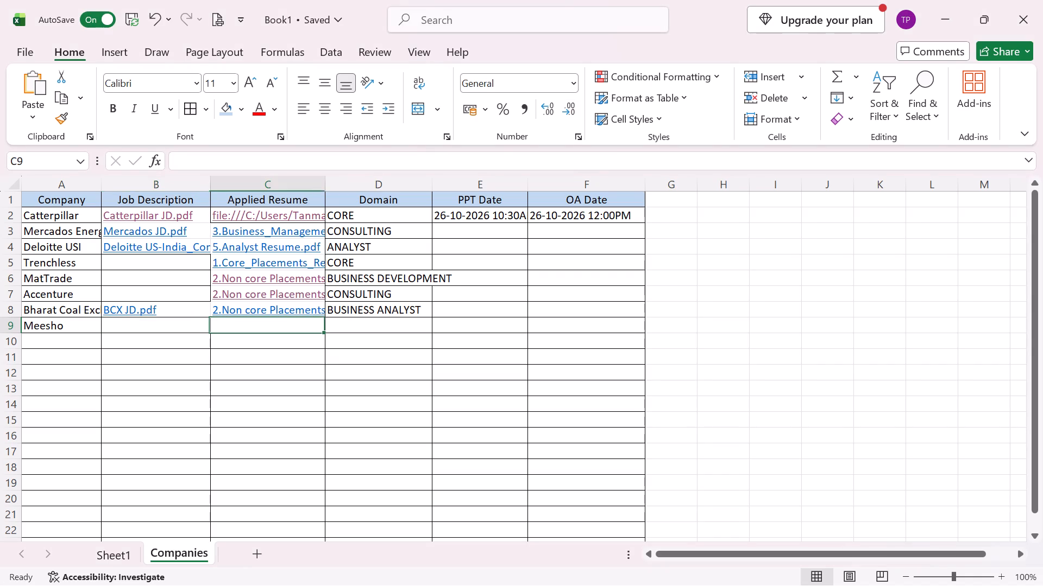
left_click(155, 326)
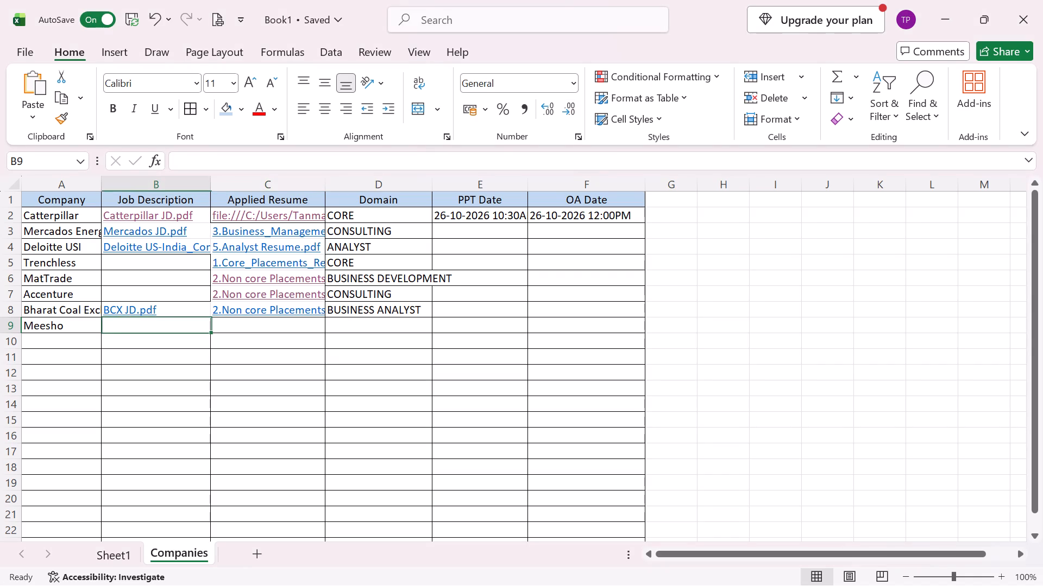
key("ctrl+v")
scroll(300, 327, "right", 1)
Open the Non core Placements resume linked in Bharat Coal Exchange's cell C8, look over its projects and skills, and close it.
left_click(299, 327)
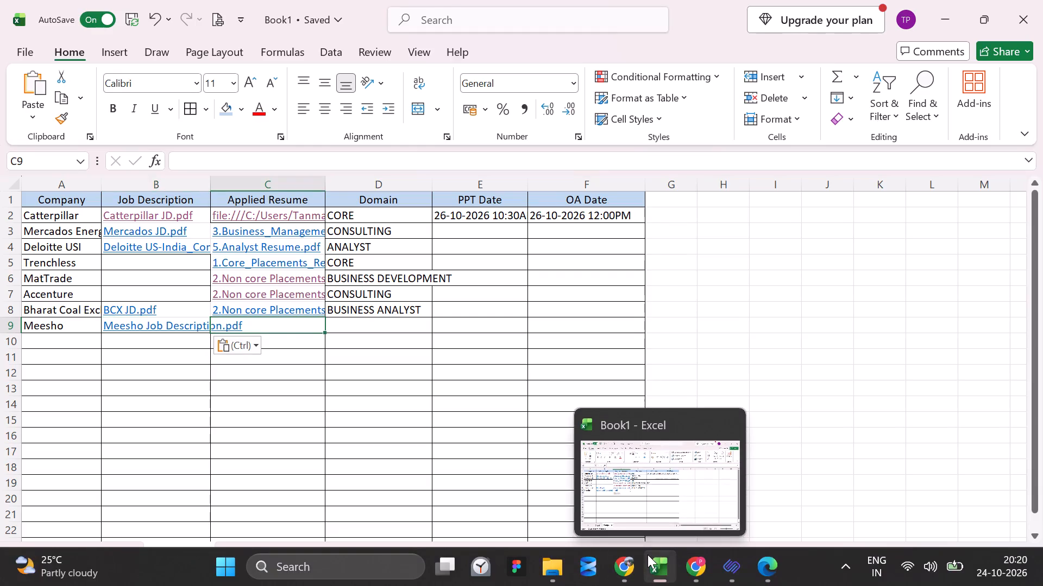
left_click(298, 308)
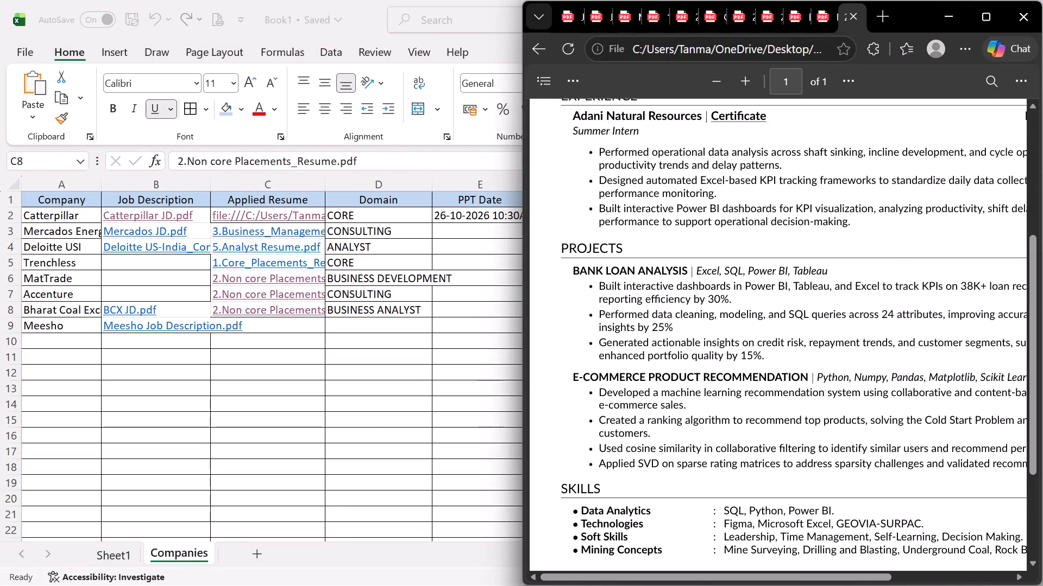
scroll(688, 436, "down", 4)
left_click(854, 11)
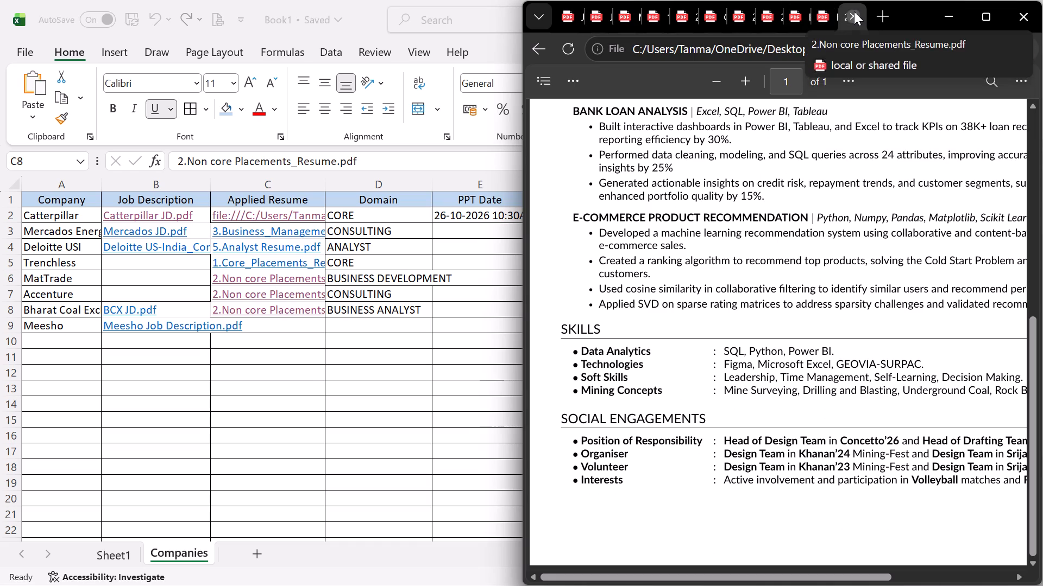
Open 3.Business_Management_Resume from the Placements folder, copy its file address and paste it into Meesho's Applied Resume cell C9 in Excel.
left_click(545, 567)
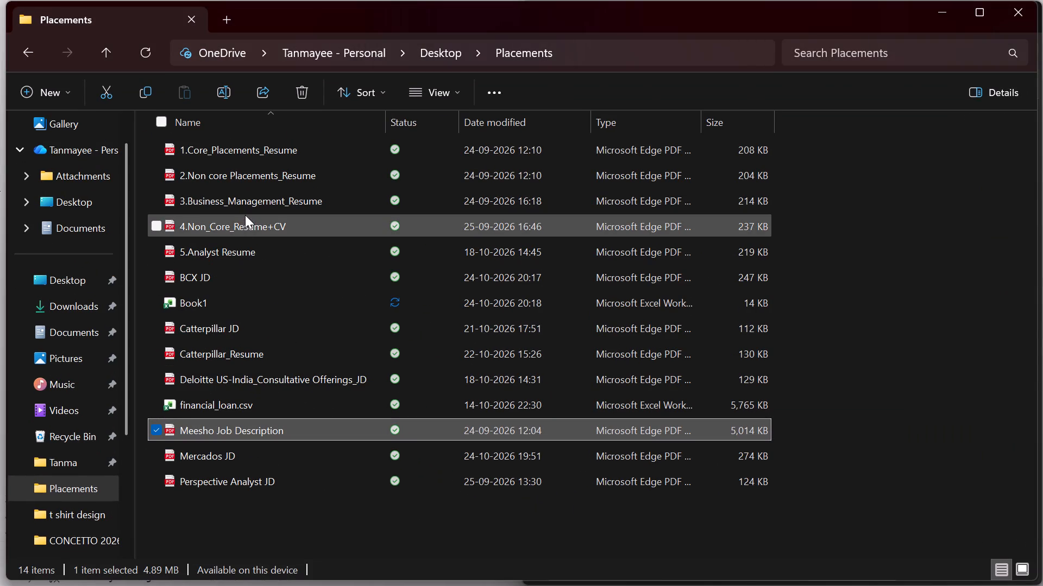
left_click(286, 204)
double_click(286, 204)
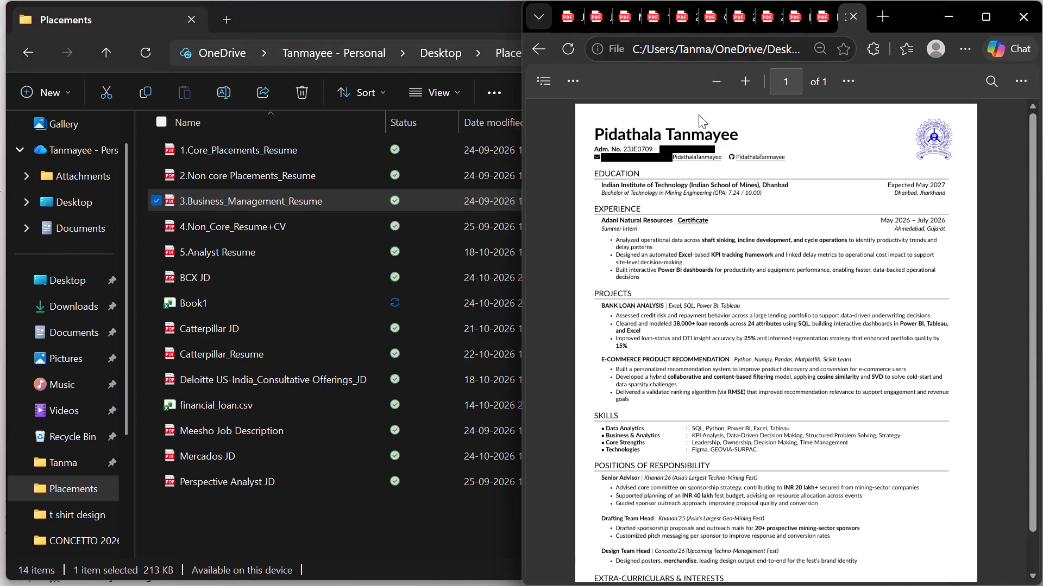
left_click_drag(634, 48, 822, 66)
key("ctrl+c")
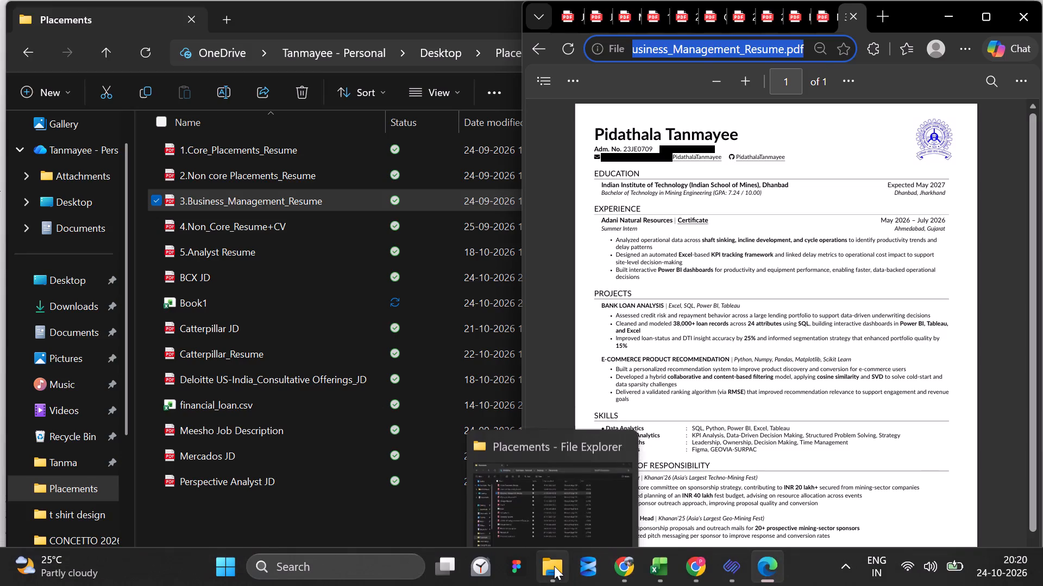
left_click(660, 568)
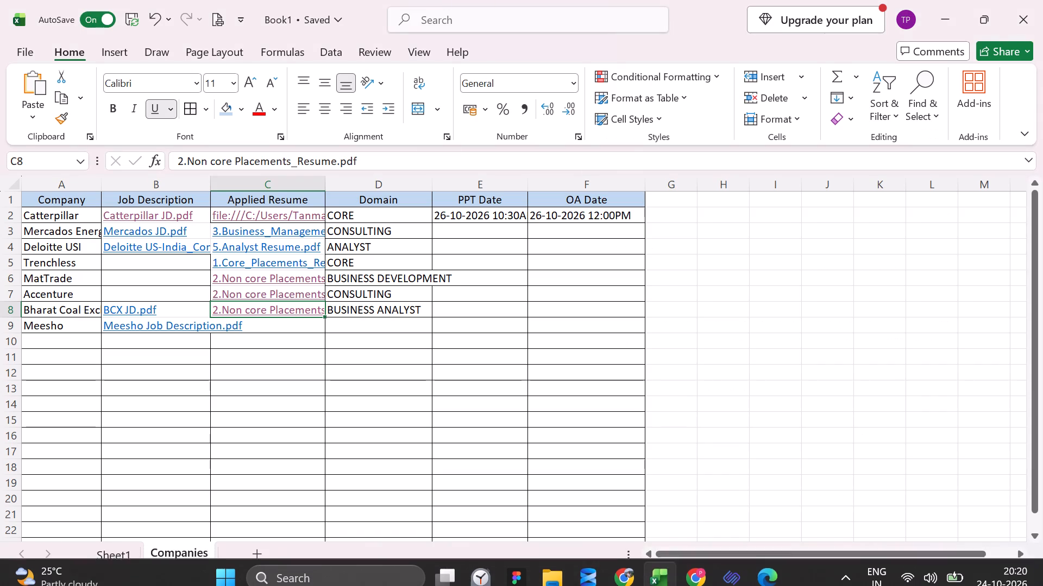
left_click(292, 329)
key("ctrl+v")
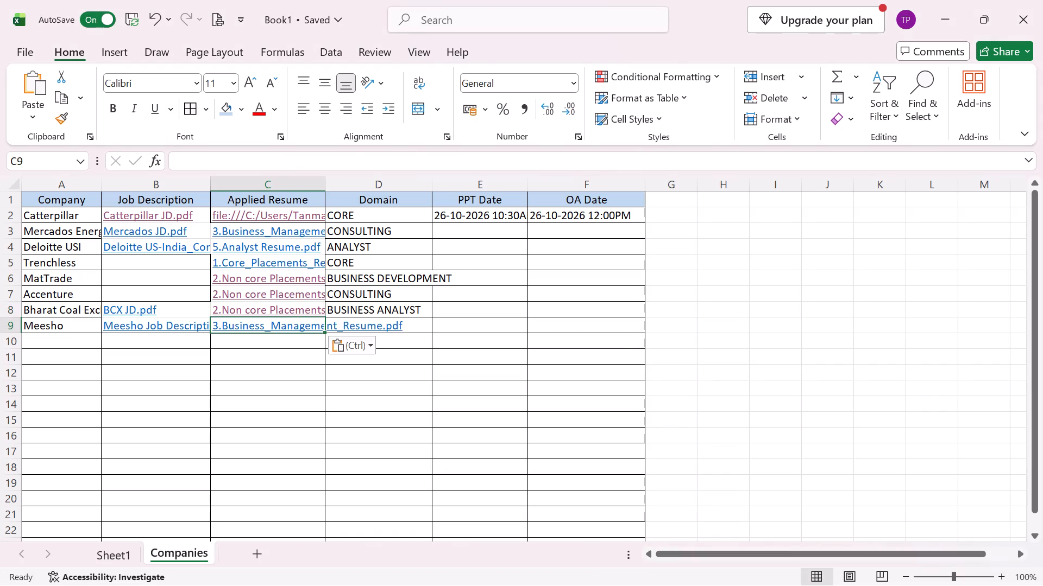
Enter BUSINESS MANAGEMENT as the Domain for the Meesho row in cell D9.
left_click(419, 327)
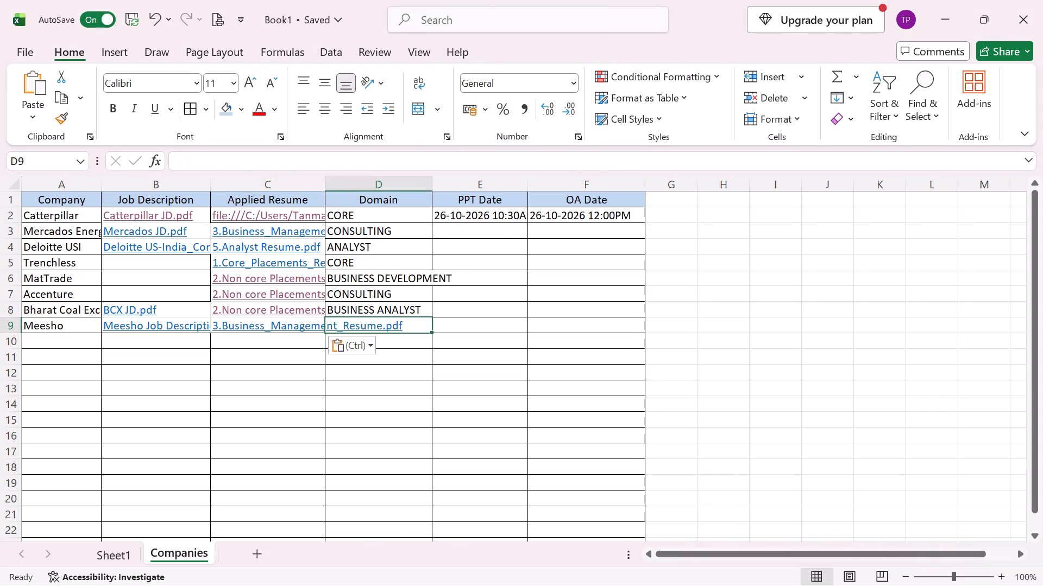
type("Bus")
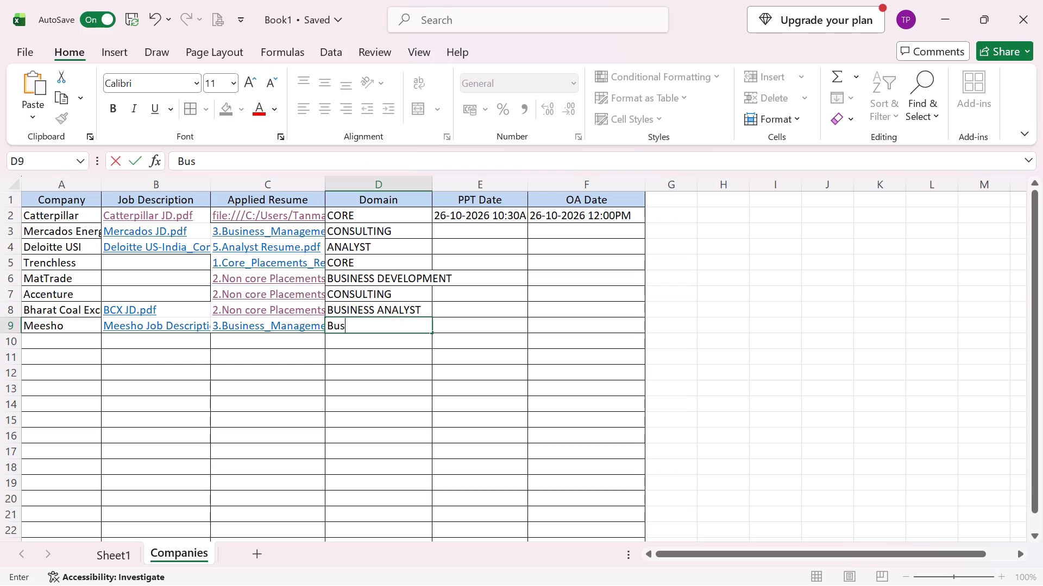
key("BackSpace")
key("BackSpace")
type("USINESS")
key("space")
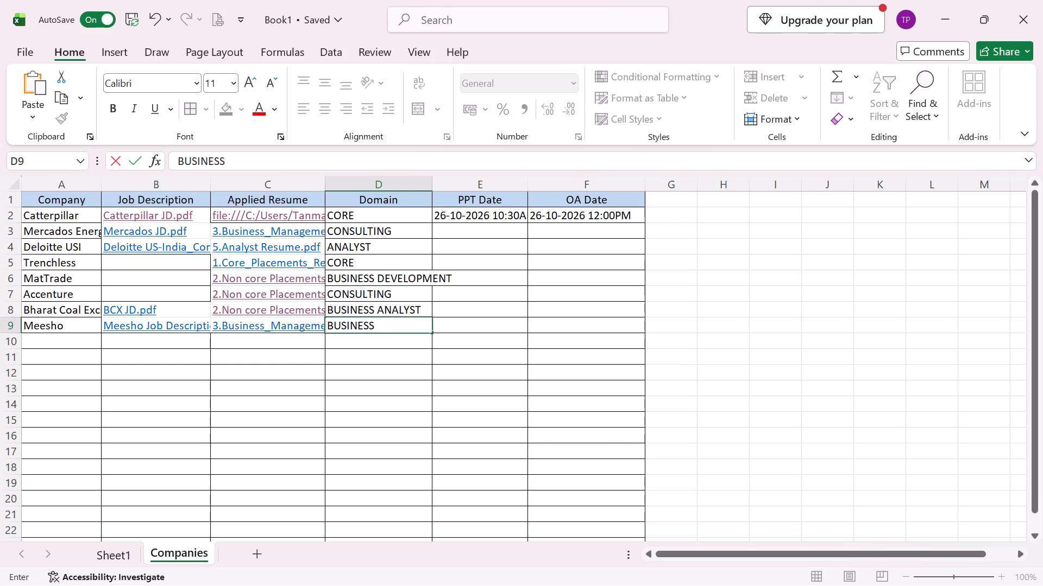
type("MANAGEMENT")
left_click(469, 394)
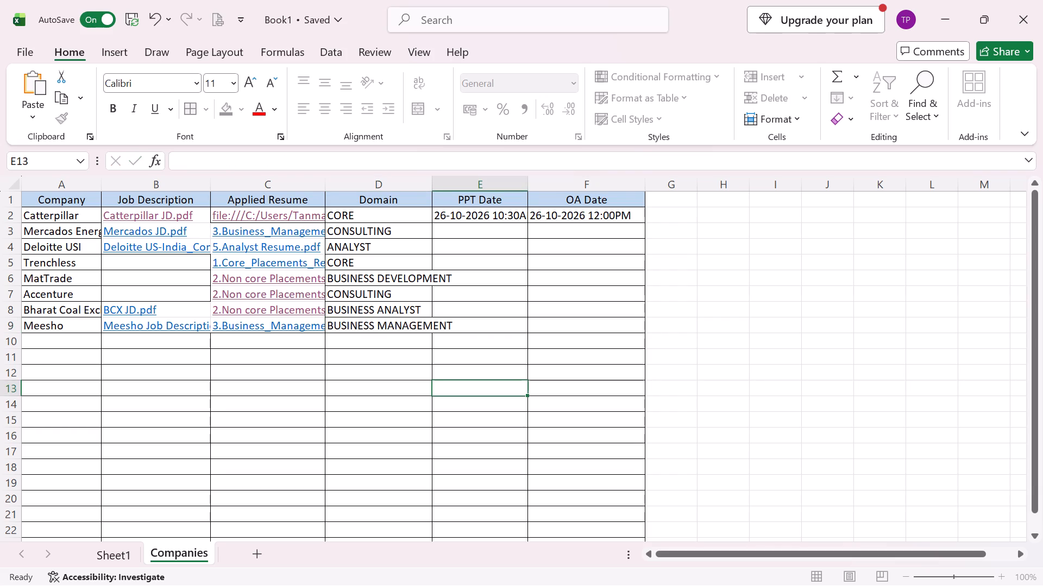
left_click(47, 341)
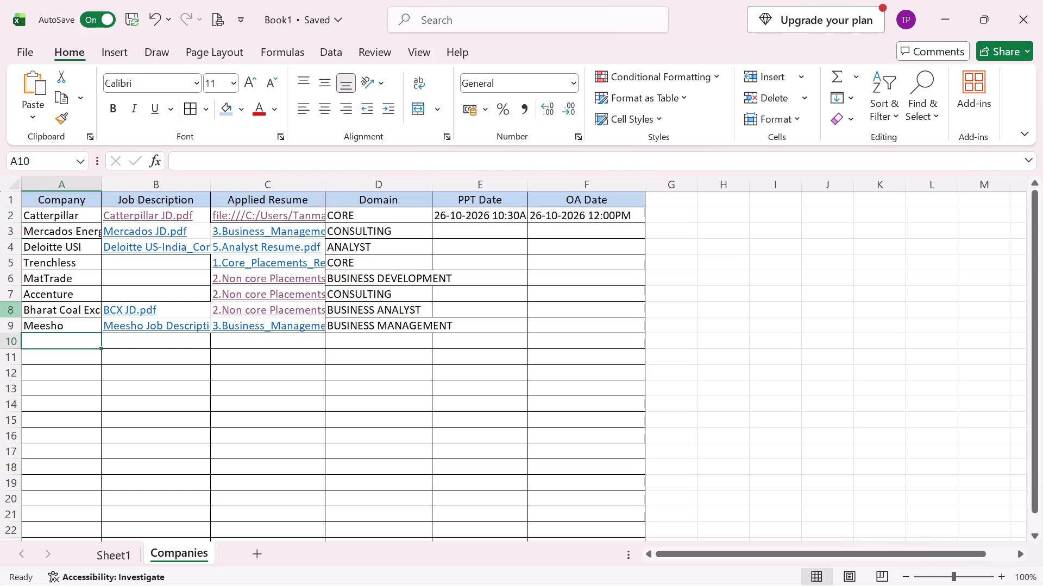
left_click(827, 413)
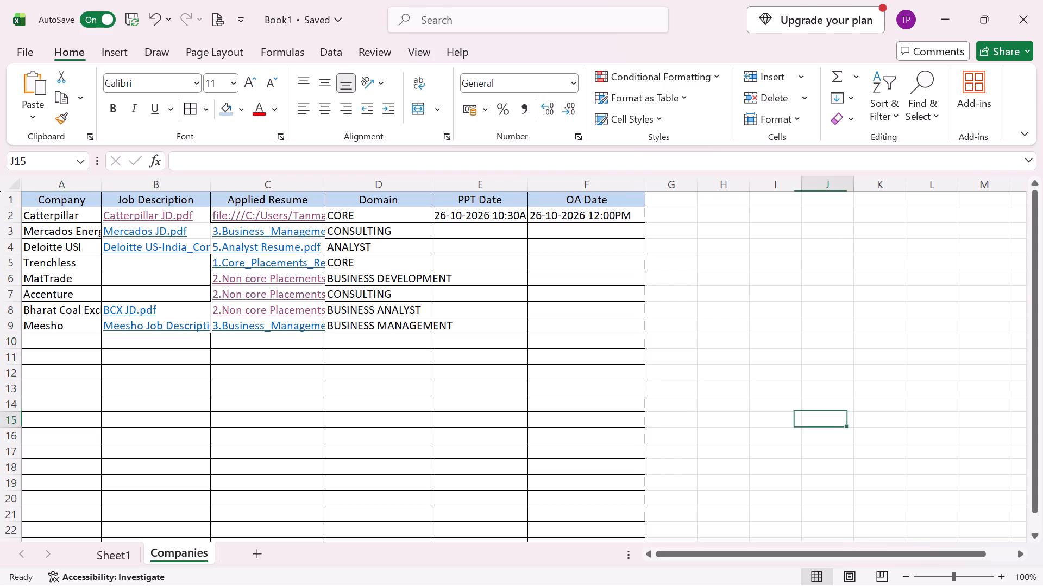